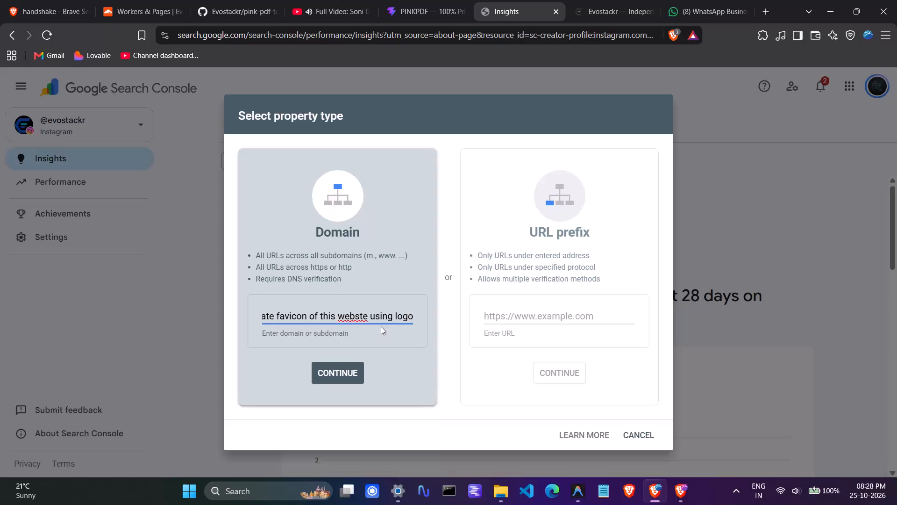
Clear the mistakenly entered favicon prompt text from the Domain property field.
{"action": "key", "text": "BackSpace"}
{"action": "key", "text": "BackSpace"}
{"action": "key", "text": "BackSpace"}
{"action": "key", "text": "BackSpace"}
{"action": "key", "text": "BackSpace"}
{"action": "key", "text": "BackSpace"}
{"action": "key", "text": "BackSpace"}
{"action": "key", "text": "BackSpace"}
{"action": "key", "text": "BackSpace"}
{"action": "key", "text": "BackSpace"}
{"action": "key", "text": "BackSpace"}
{"action": "key", "text": "BackSpace"}
{"action": "key", "text": "BackSpace"}
{"action": "key", "text": "BackSpace"}
{"action": "key", "text": "BackSpace"}
{"action": "key", "text": "BackSpace"}
{"action": "key", "text": "BackSpace"}
{"action": "key", "text": "BackSpace"}
{"action": "key", "text": "BackSpace"}
{"action": "key", "text": "BackSpace"}
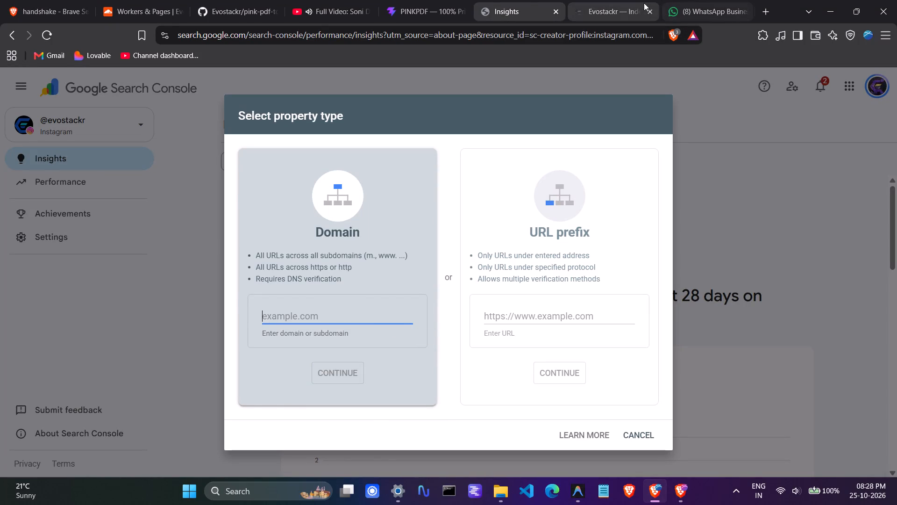
{"action": "left_click", "coordinate": [616, 0]}
{"action": "left_click", "coordinate": [391, 0]}
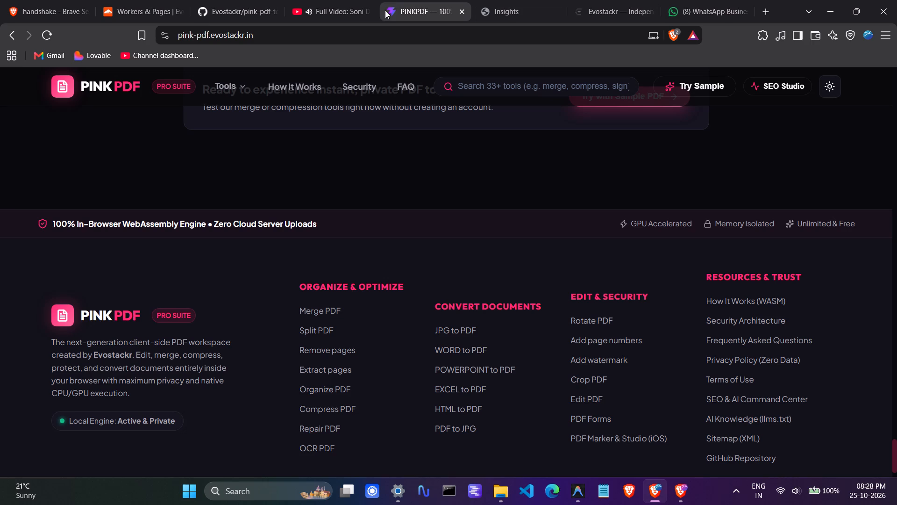
{"action": "left_click", "coordinate": [388, 42]}
{"action": "key", "text": "ctrl+c"}
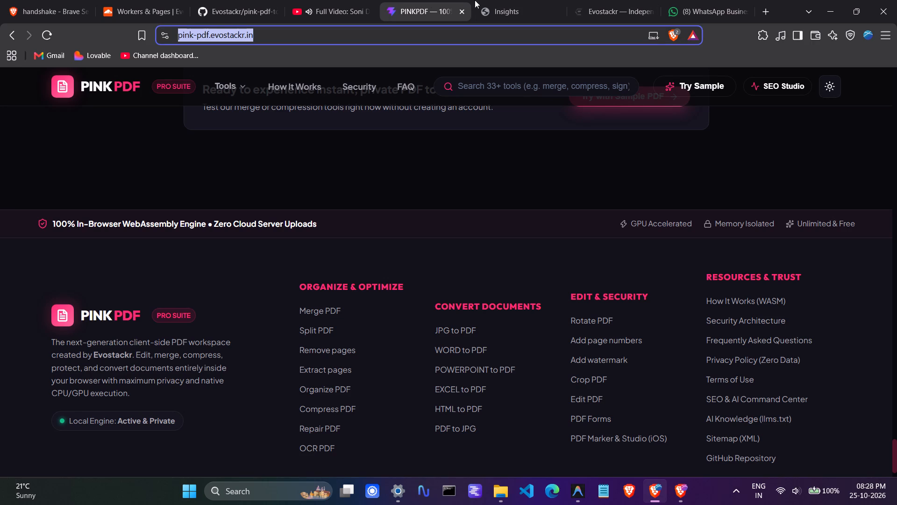
{"action": "left_click", "coordinate": [562, 0]}
{"action": "key", "text": "ctrl+v"}
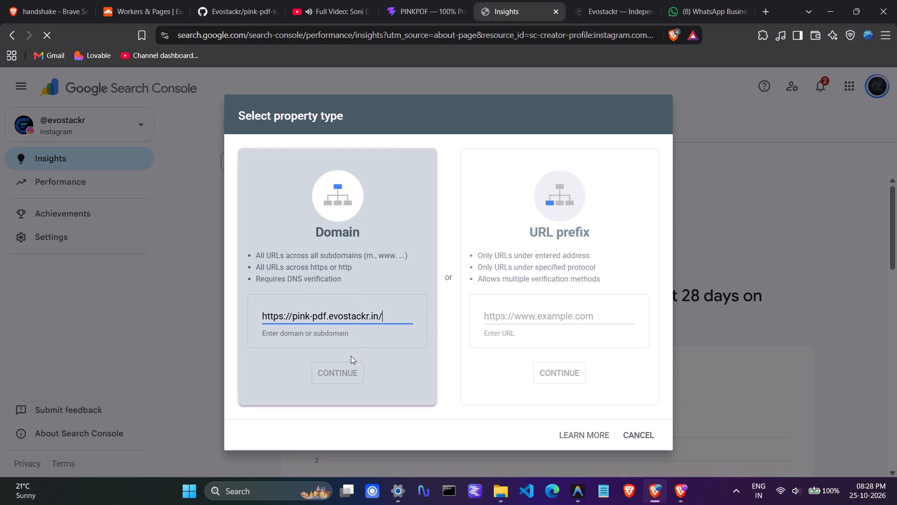
{"action": "left_click", "coordinate": [489, 316]}
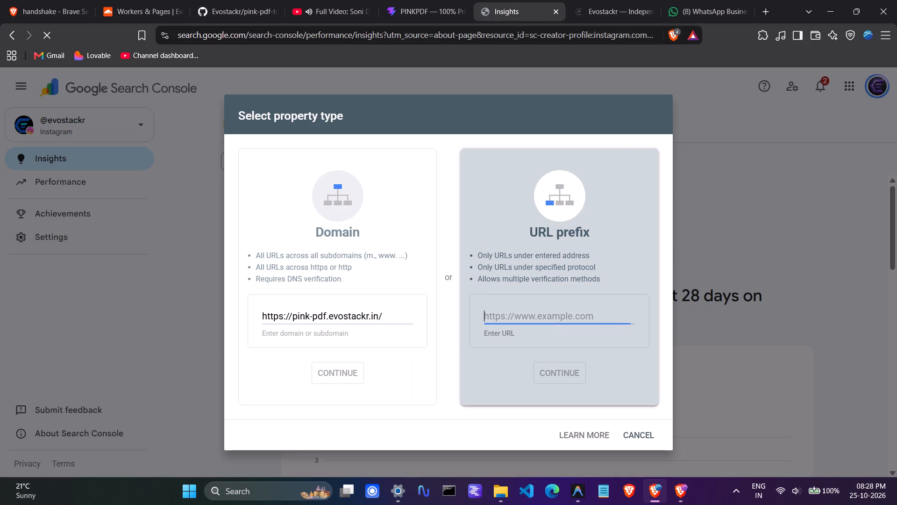
{"action": "key", "text": "ctrl+v"}
{"action": "left_click", "coordinate": [564, 379]}
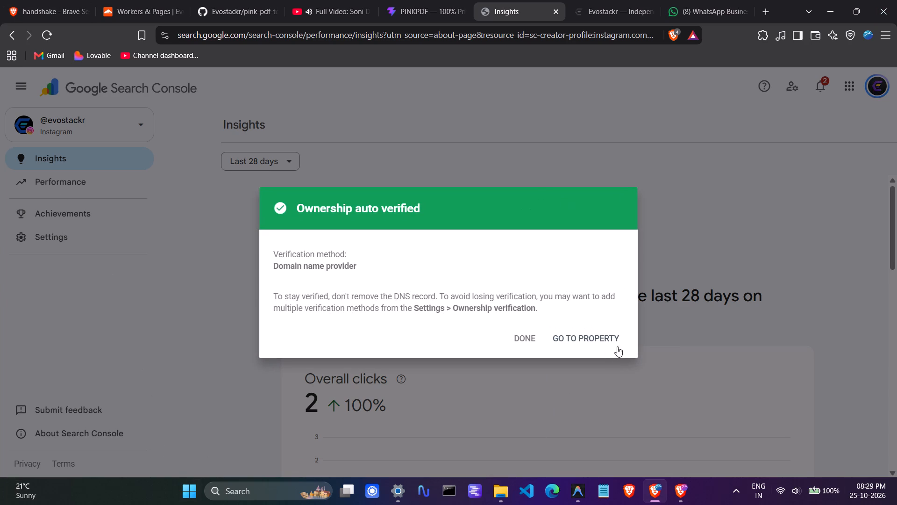
{"action": "left_click", "coordinate": [598, 336]}
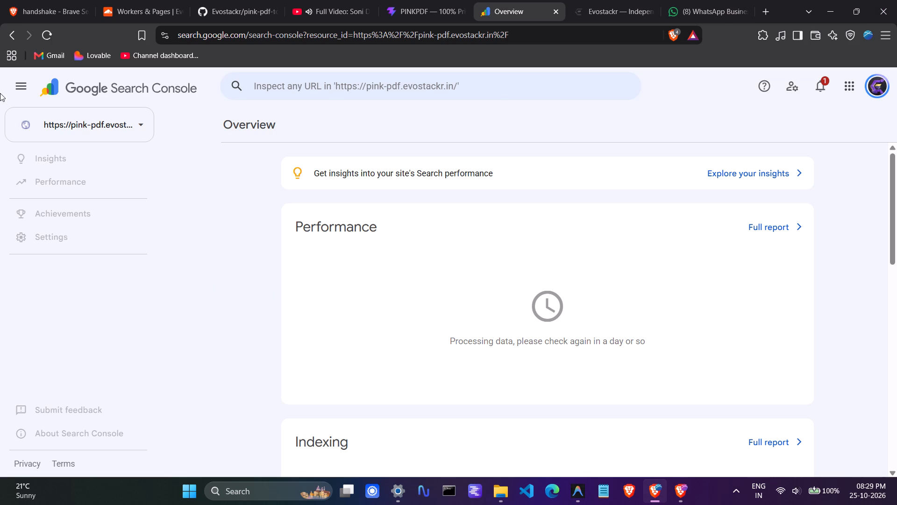
Look through the list of existing Search Console properties.
{"action": "left_click", "coordinate": [113, 120]}
{"action": "scroll", "coordinate": [121, 188], "scroll_direction": "down", "scroll_amount": 3}
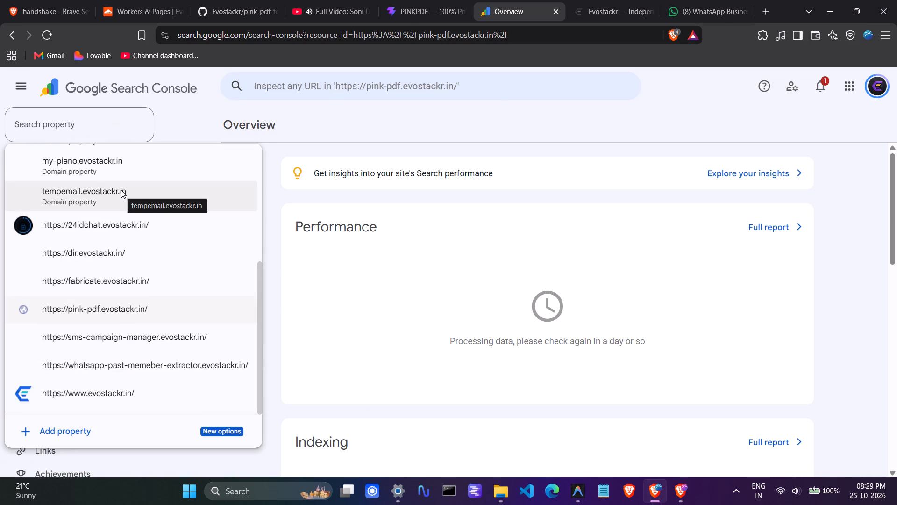
{"action": "scroll", "coordinate": [114, 227], "scroll_direction": "up", "scroll_amount": 3}
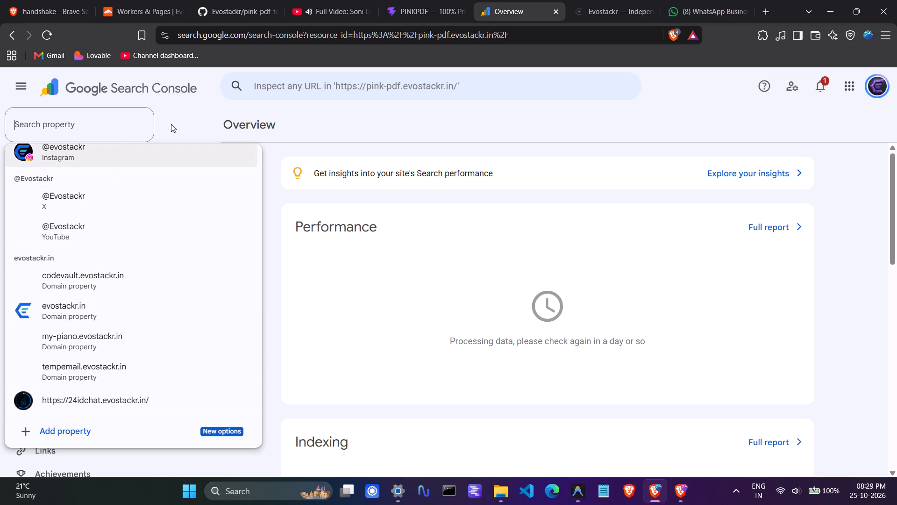
{"action": "left_click", "coordinate": [171, 124]}
Submit sitemap.xml as a new sitemap for the pink-pdf.evostackr.in property and dismiss the notice.
{"action": "scroll", "coordinate": [48, 226], "scroll_direction": "down", "scroll_amount": 4}
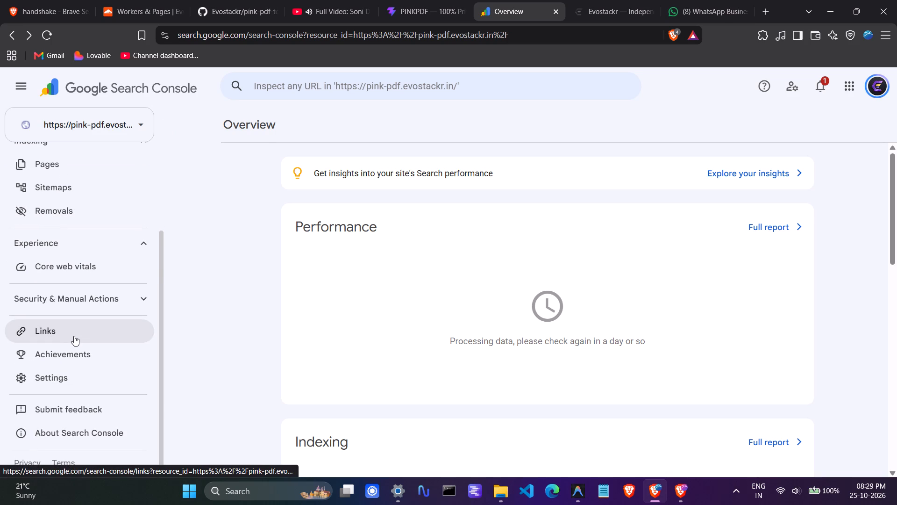
{"action": "scroll", "coordinate": [77, 336], "scroll_direction": "down", "scroll_amount": 1}
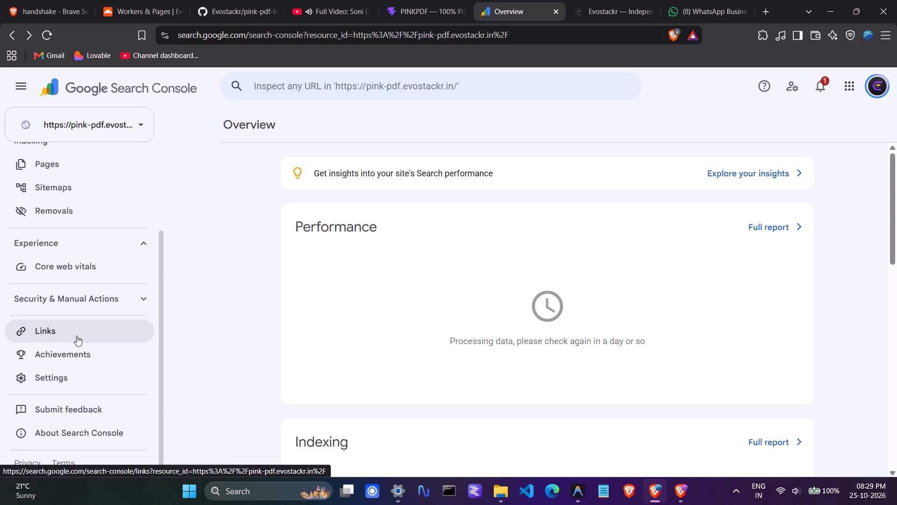
{"action": "scroll", "coordinate": [77, 336], "scroll_direction": "down", "scroll_amount": 2}
{"action": "scroll", "coordinate": [87, 282], "scroll_direction": "up", "scroll_amount": 2}
{"action": "left_click", "coordinate": [83, 307]}
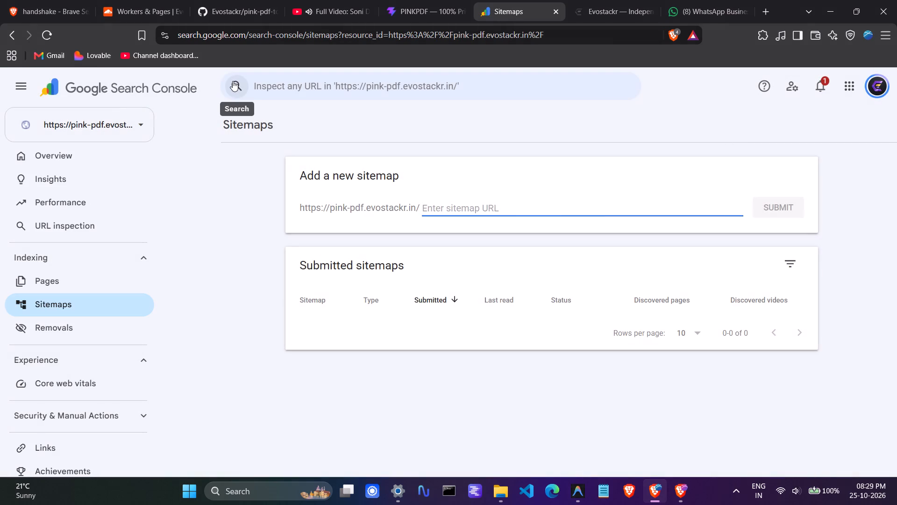
{"action": "type", "text": "site"}
{"action": "type", "text": "map"}
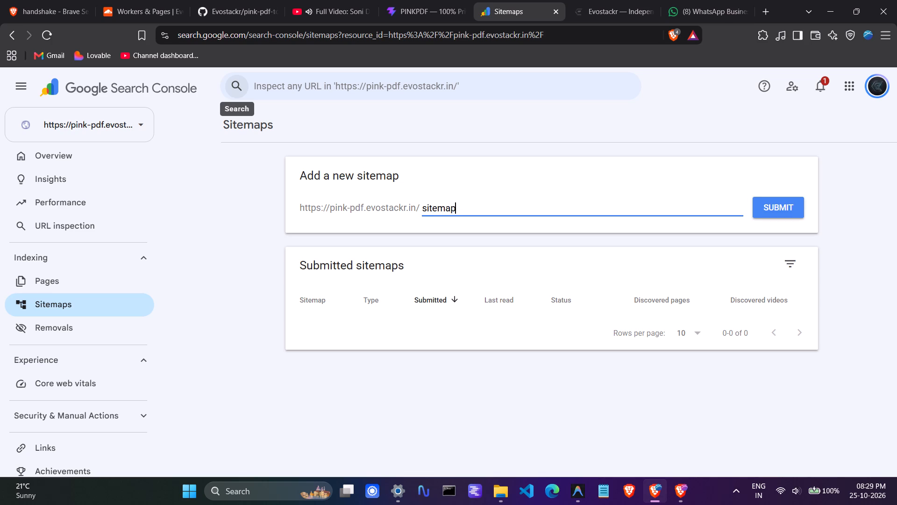
{"action": "key", "text": "period"}
{"action": "type", "text": "xml"}
{"action": "key", "text": "Return"}
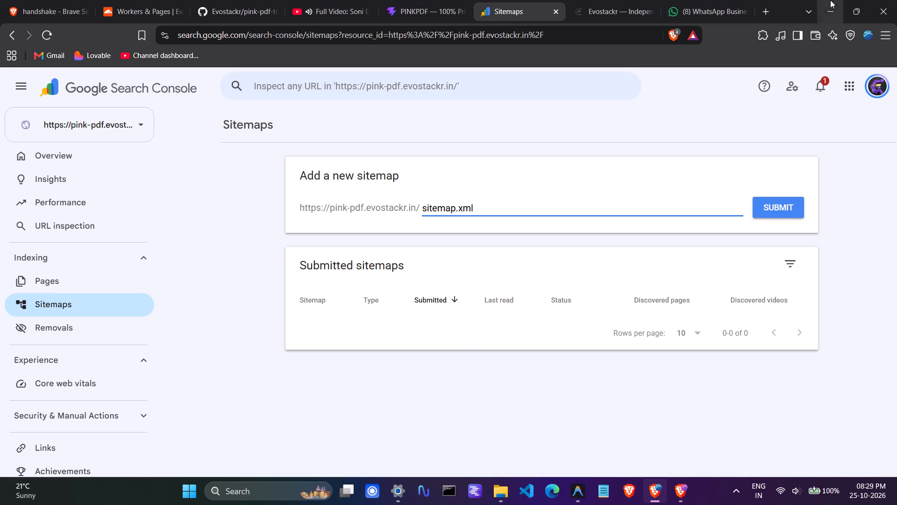
{"action": "left_click", "coordinate": [774, 207]}
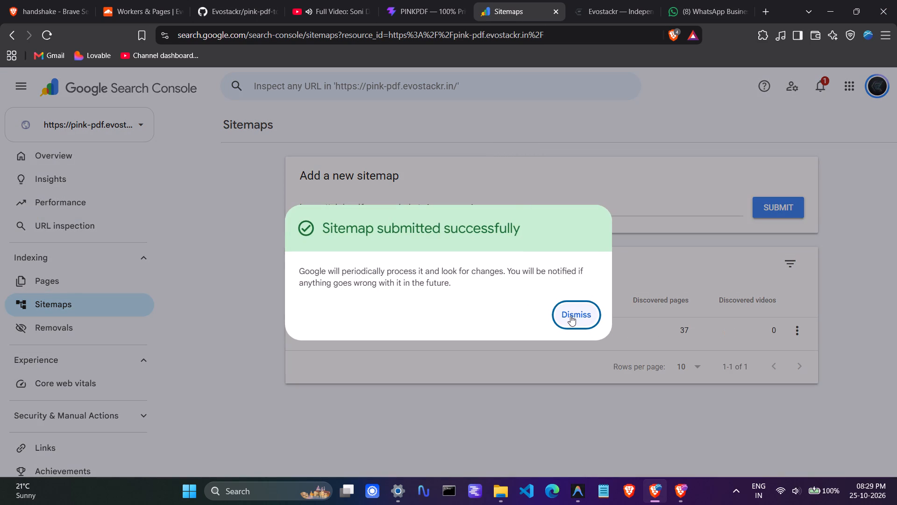
{"action": "left_click", "coordinate": [570, 316]}
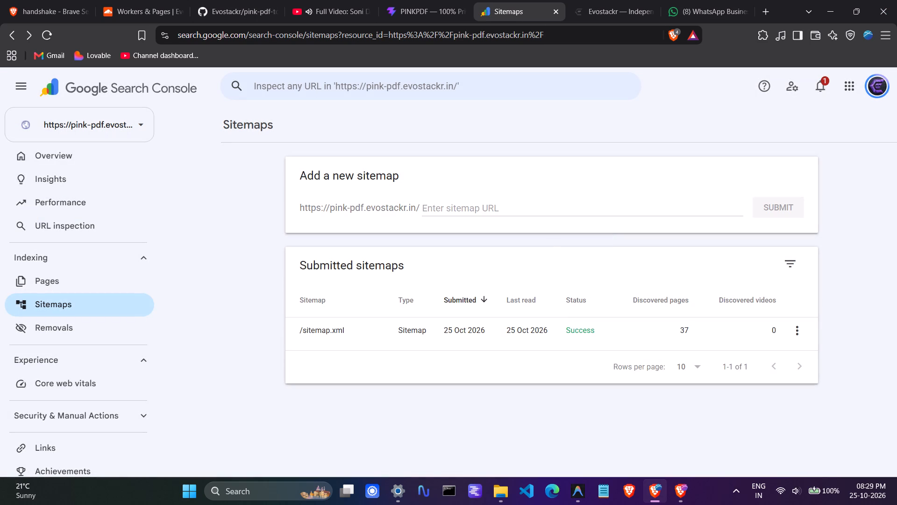
Examine the submitted sitemaps of the my-piano.evostackr.in and tempemail.evostackr.in properties.
{"action": "left_click", "coordinate": [93, 121]}
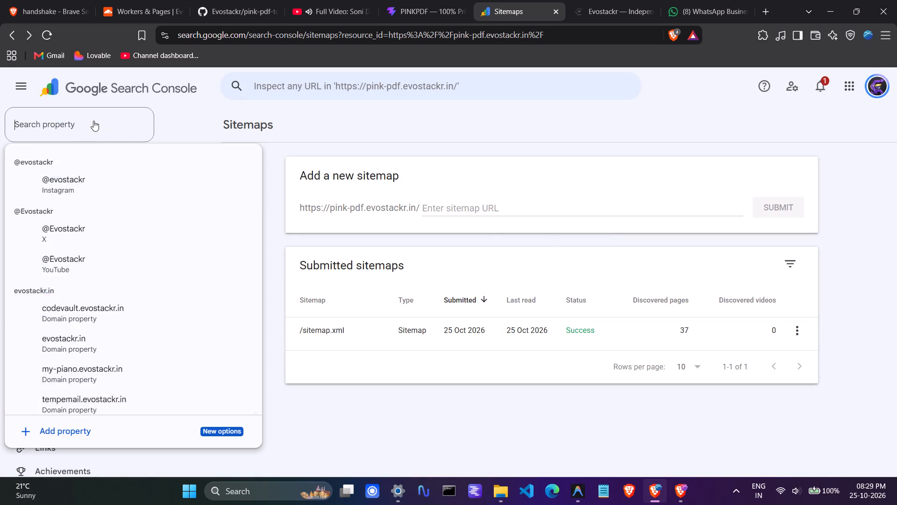
{"action": "left_click", "coordinate": [102, 266]}
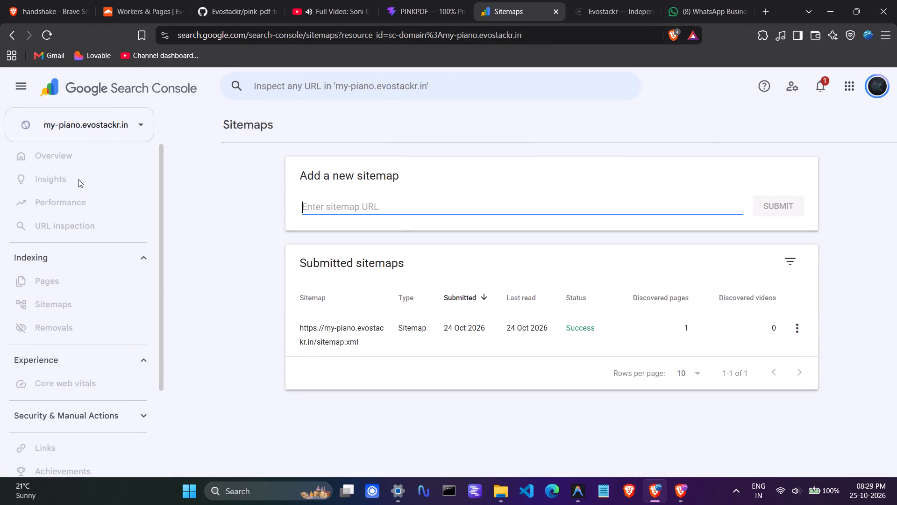
{"action": "left_click", "coordinate": [96, 115]}
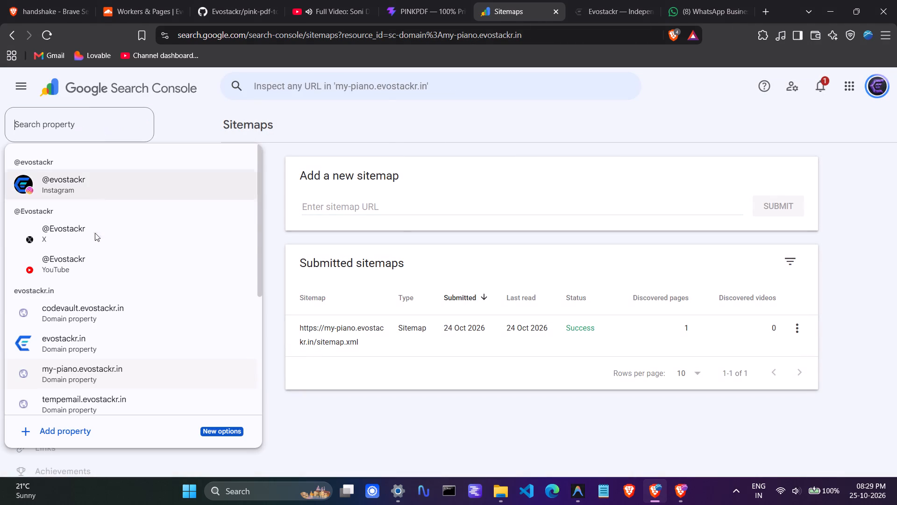
{"action": "scroll", "coordinate": [94, 253], "scroll_direction": "down", "scroll_amount": 1}
{"action": "left_click", "coordinate": [85, 135]}
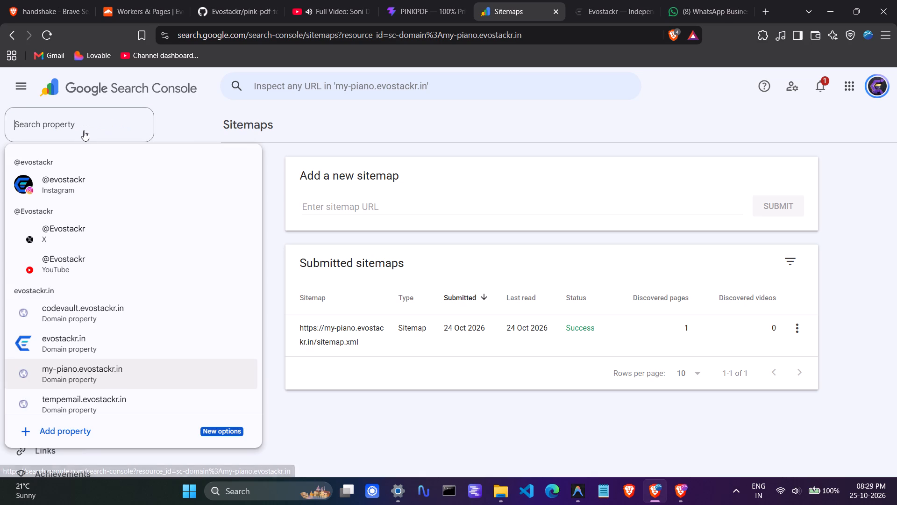
{"action": "scroll", "coordinate": [66, 292], "scroll_direction": "down", "scroll_amount": 1}
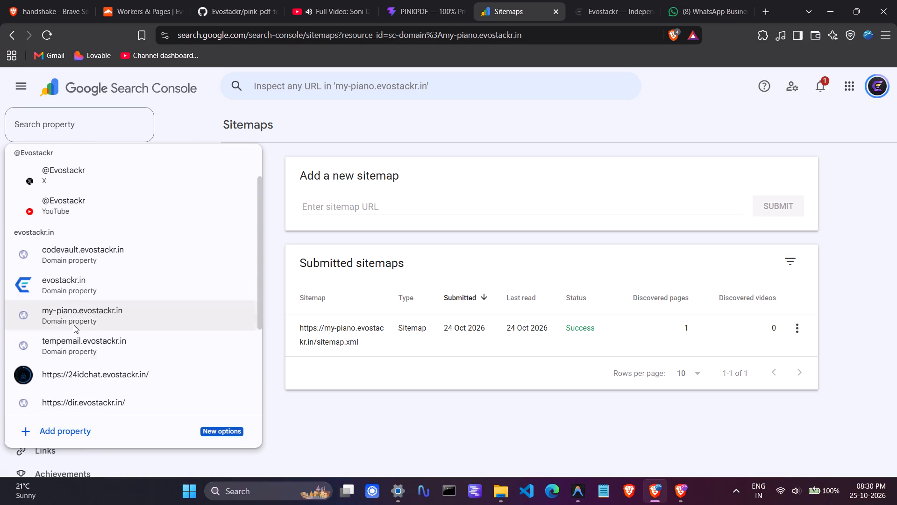
{"action": "left_click", "coordinate": [77, 342]}
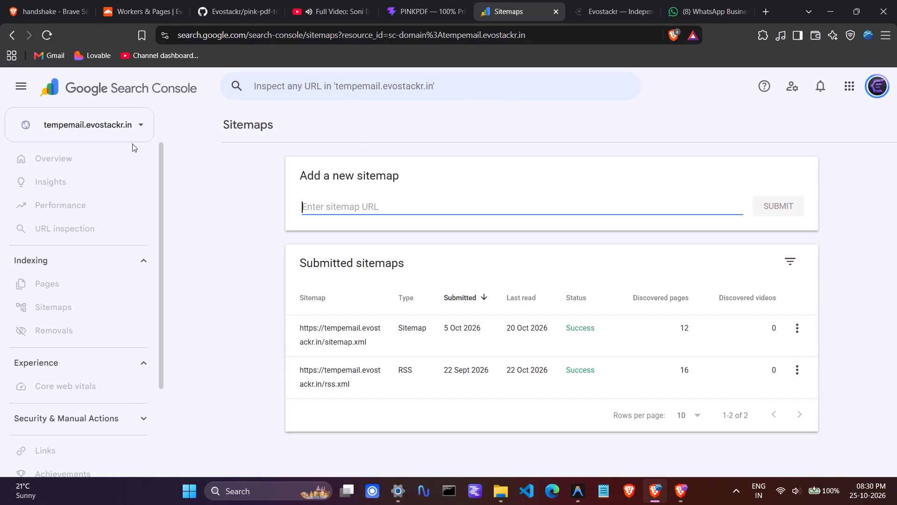
Examine the details of the evostackr.xml sitemap in the codevault.evostackr.in property and open the sitemap itself.
{"action": "left_click", "coordinate": [129, 123]}
{"action": "scroll", "coordinate": [123, 274], "scroll_direction": "down", "scroll_amount": 1}
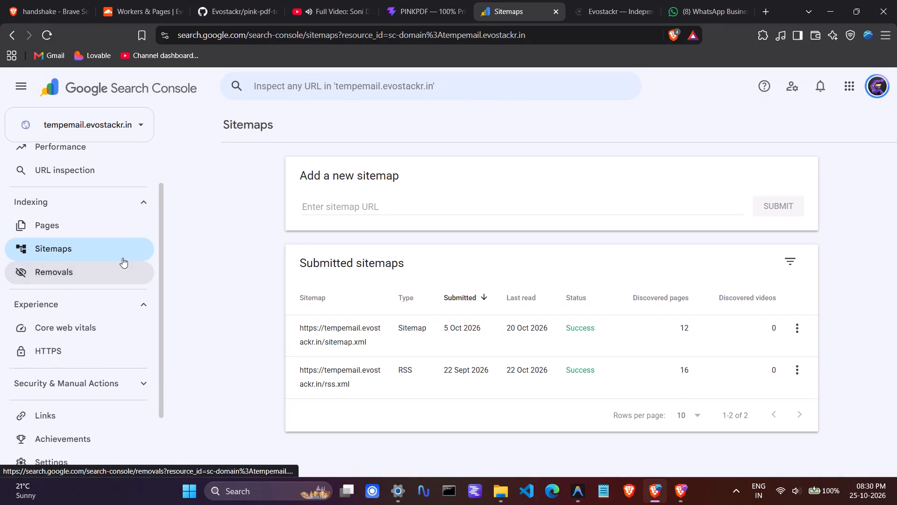
{"action": "left_click", "coordinate": [113, 131]}
{"action": "left_click", "coordinate": [100, 315]}
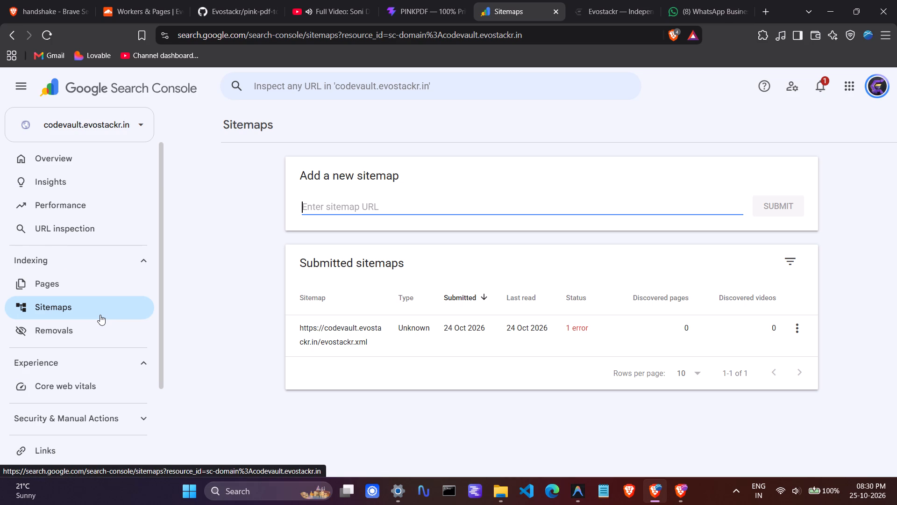
{"action": "left_click", "coordinate": [363, 341]}
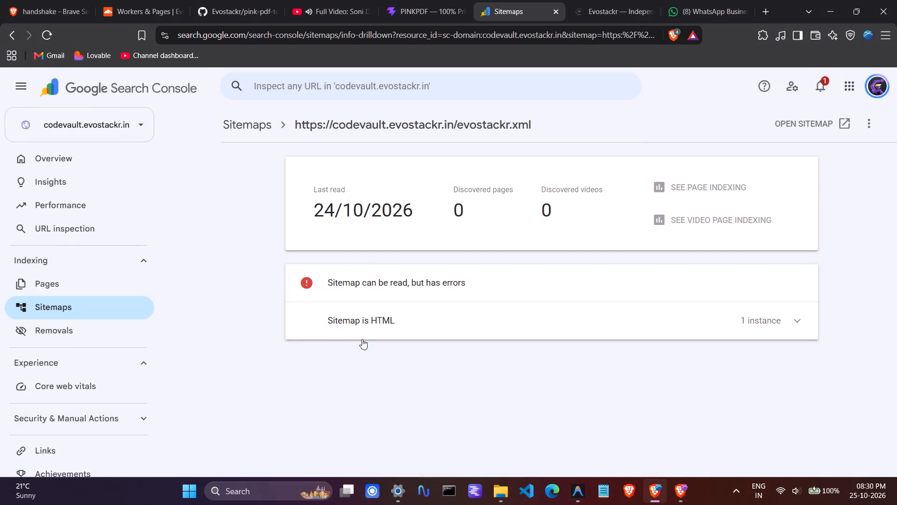
{"action": "left_click", "coordinate": [792, 125]}
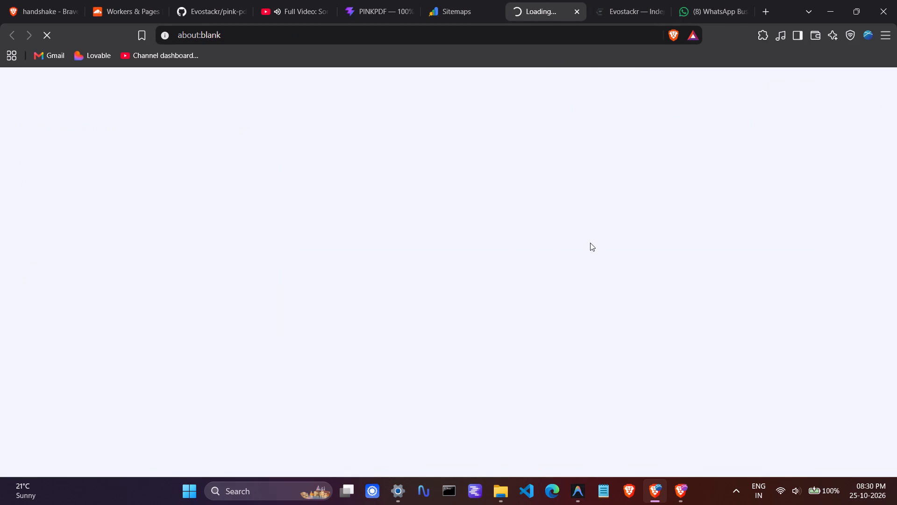
{"action": "left_click", "coordinate": [533, 34]}
{"action": "left_click", "coordinate": [533, 34]}
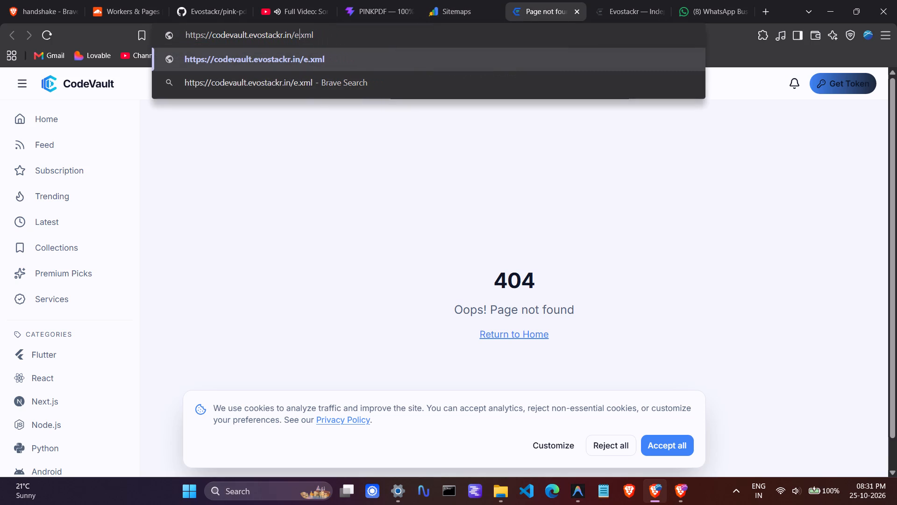
{"action": "key", "text": "BackSpace"}
{"action": "type", "text": "sitemap"}
{"action": "key", "text": "Return"}
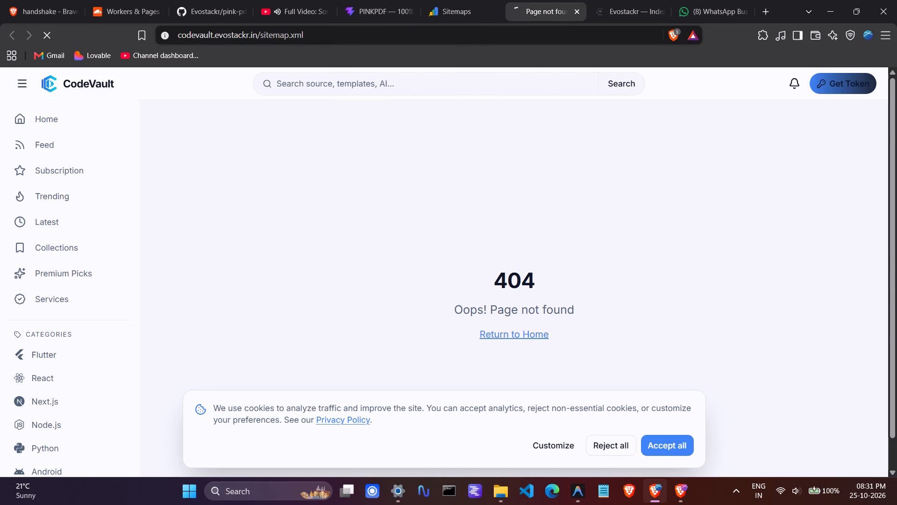
{"action": "left_click", "coordinate": [426, 0]}
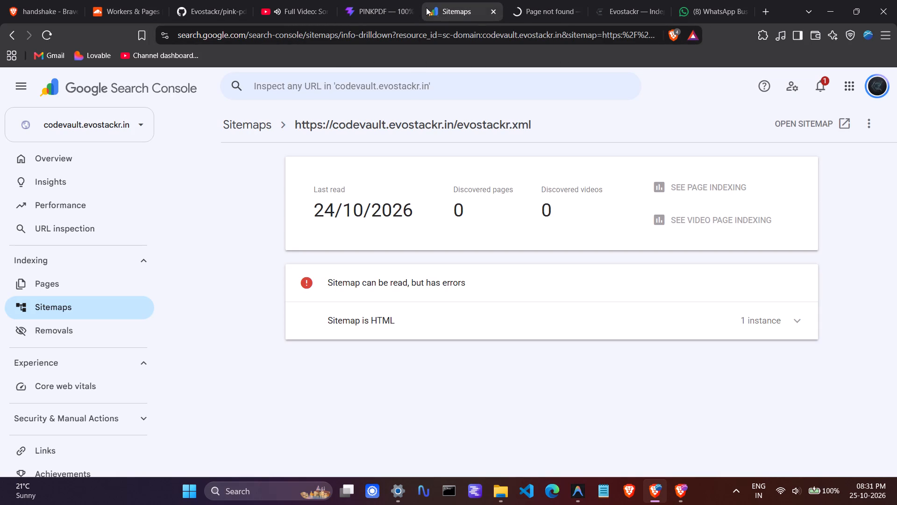
{"action": "left_click", "coordinate": [263, 114]}
{"action": "left_click", "coordinate": [262, 119]}
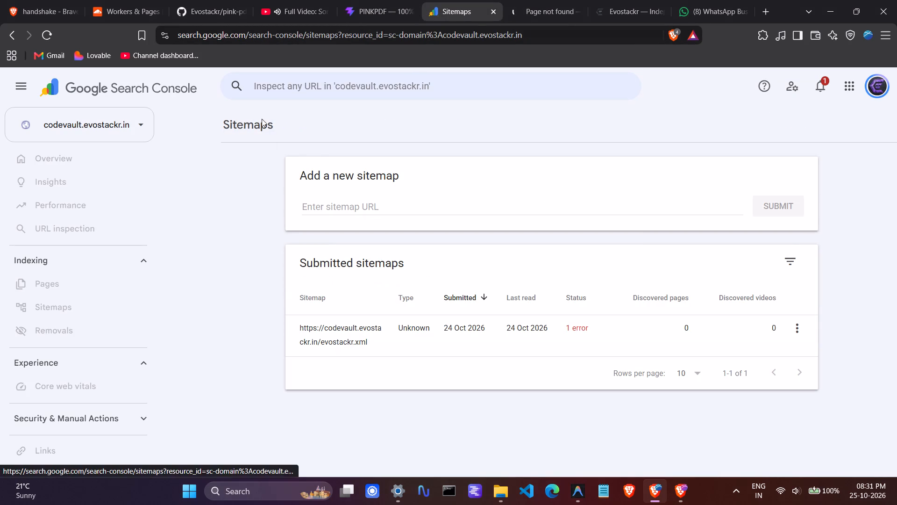
{"action": "left_click", "coordinate": [560, 5]}
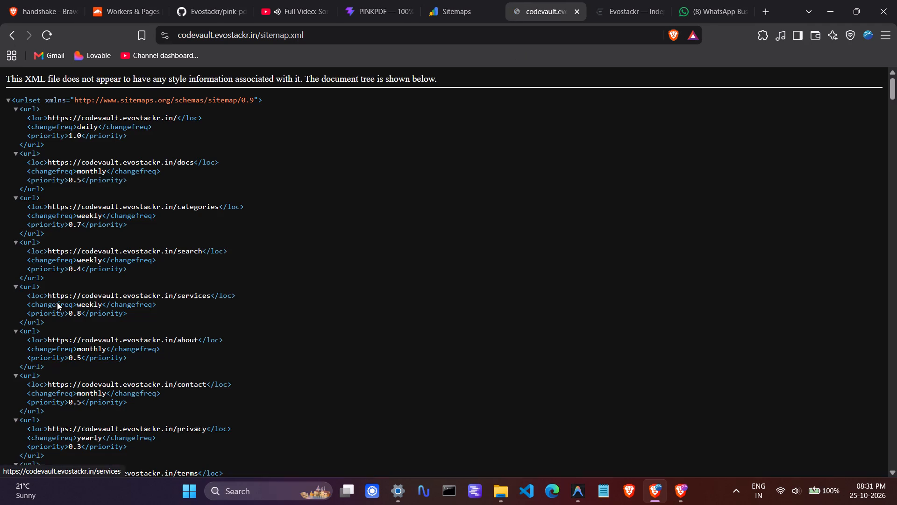
{"action": "left_click", "coordinate": [365, 34]}
{"action": "key", "text": "ctrl+c"}
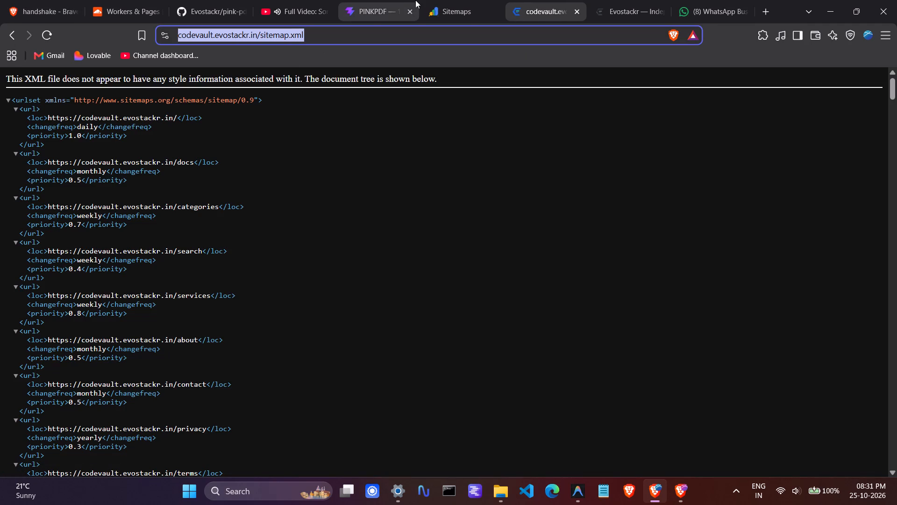
{"action": "left_click", "coordinate": [435, 0]}
{"action": "key", "text": "ctrl+v"}
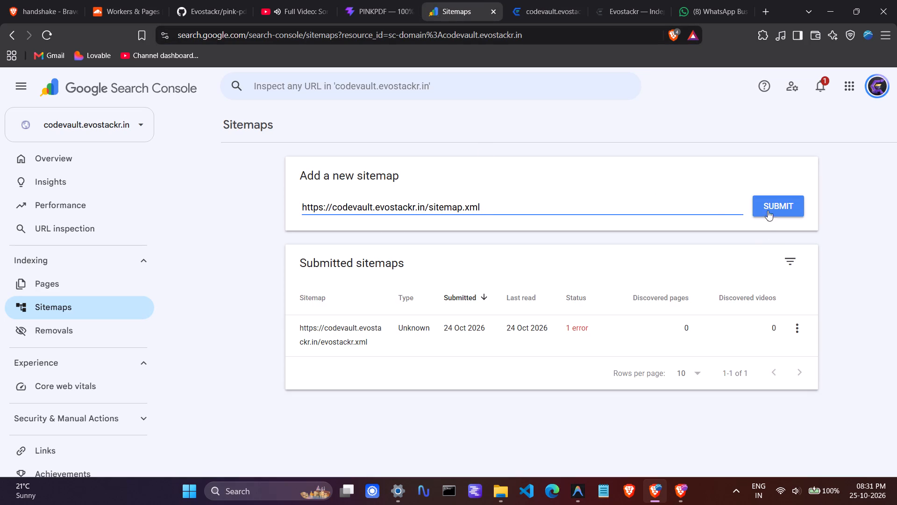
{"action": "left_click", "coordinate": [769, 207]}
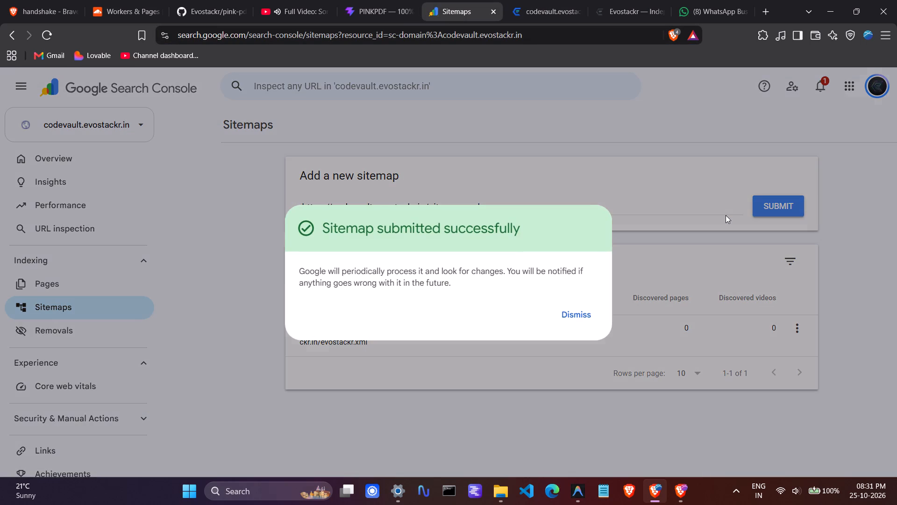
{"action": "left_click", "coordinate": [570, 323]}
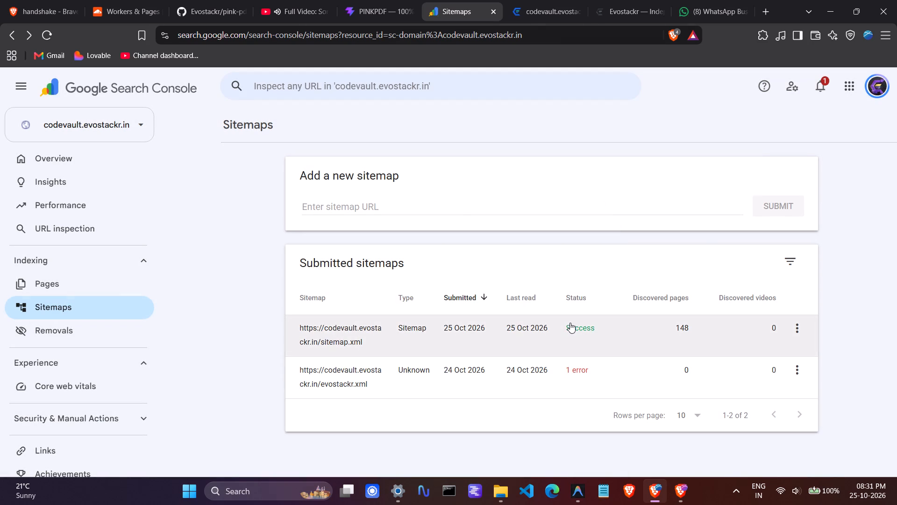
Switch Search Console's Sitemaps page to the evostackr.in domain property.
{"action": "left_click", "coordinate": [100, 113]}
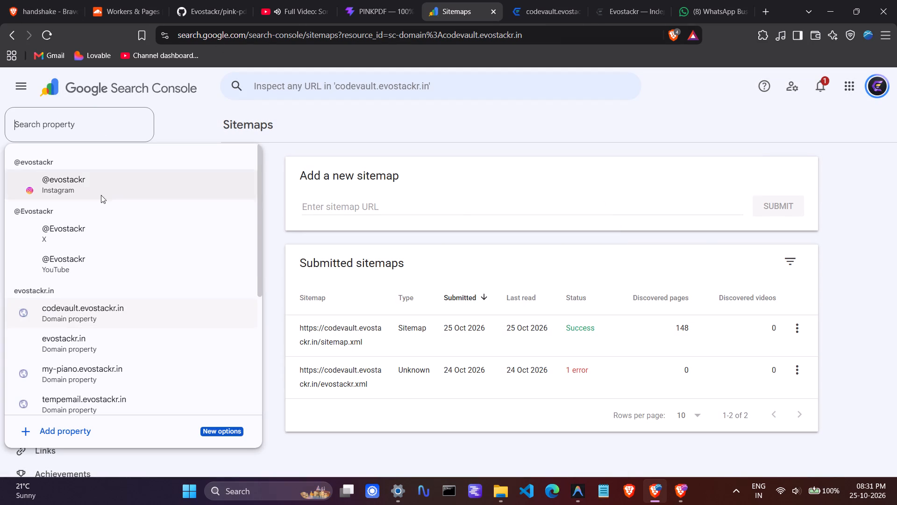
{"action": "left_click", "coordinate": [103, 351]}
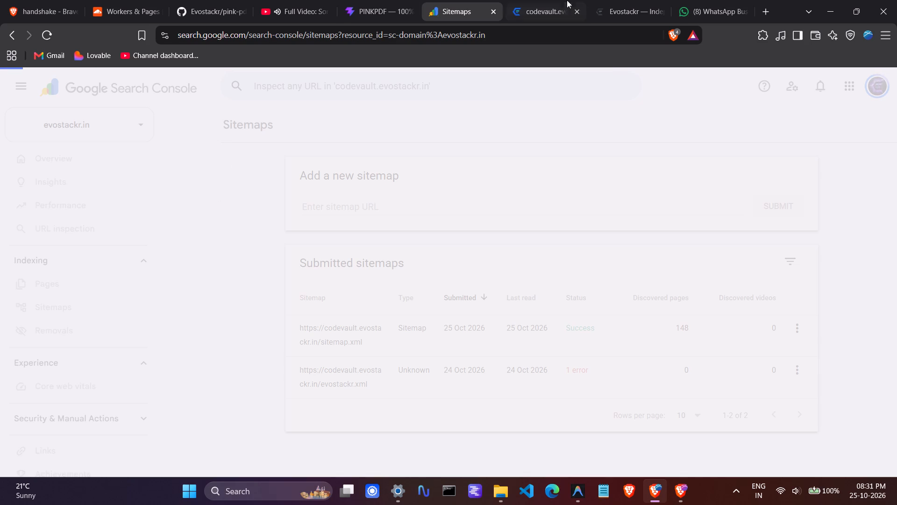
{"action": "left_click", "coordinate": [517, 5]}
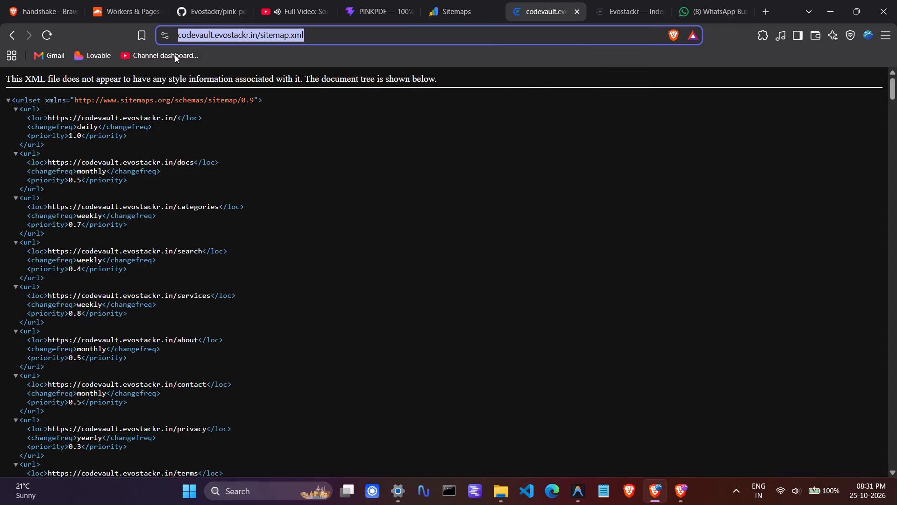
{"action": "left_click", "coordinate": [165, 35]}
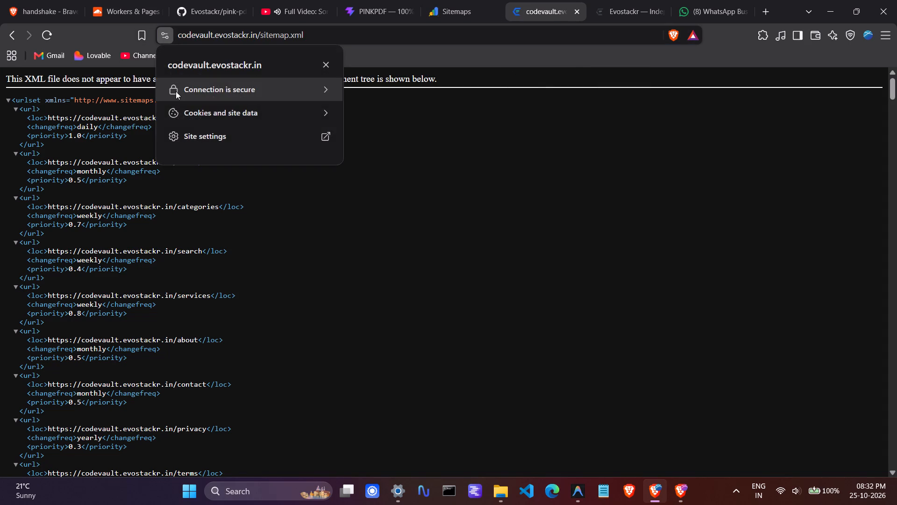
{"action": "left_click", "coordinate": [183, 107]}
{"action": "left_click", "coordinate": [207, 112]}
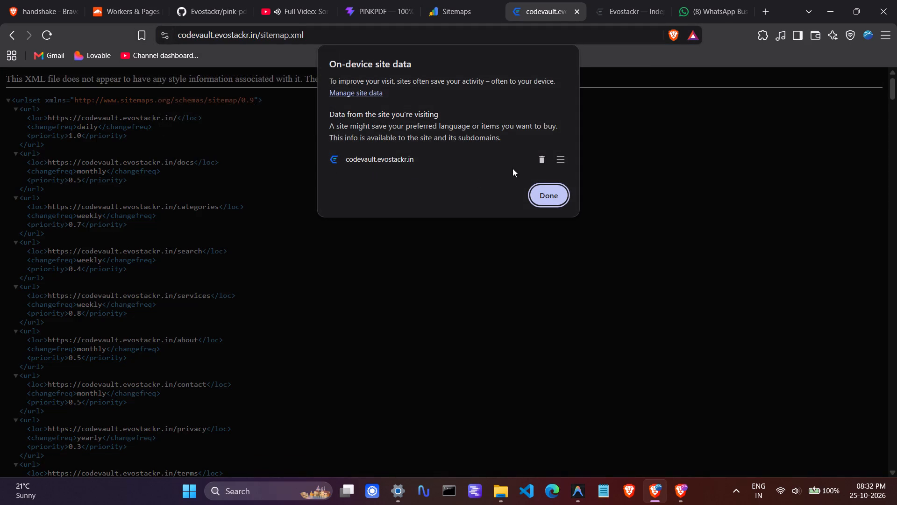
Close the codevault sitemap page and load evostackr.in/sitemap.xml in the Evostackr site's browser tab.
{"action": "left_click", "coordinate": [576, 7]}
{"action": "left_click", "coordinate": [495, 0]}
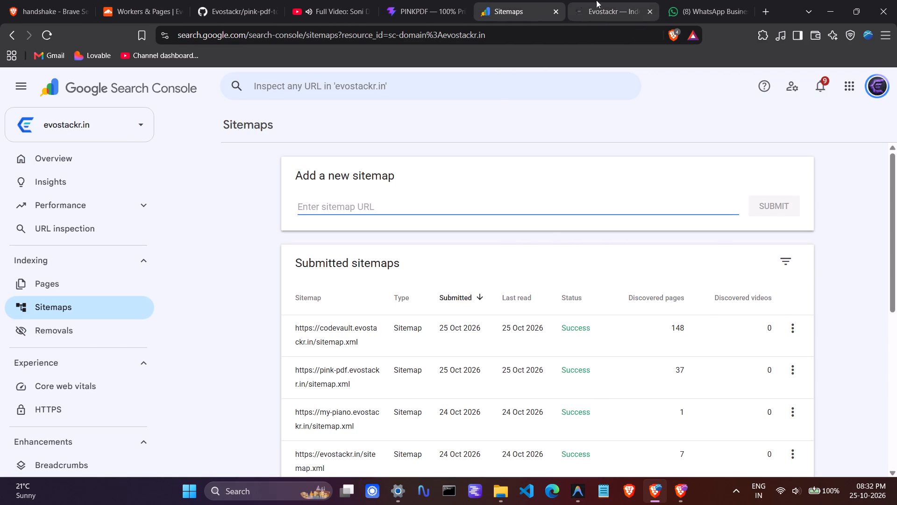
{"action": "left_click", "coordinate": [581, 0]}
{"action": "double_click", "coordinate": [520, 33]}
{"action": "left_click", "coordinate": [519, 32]}
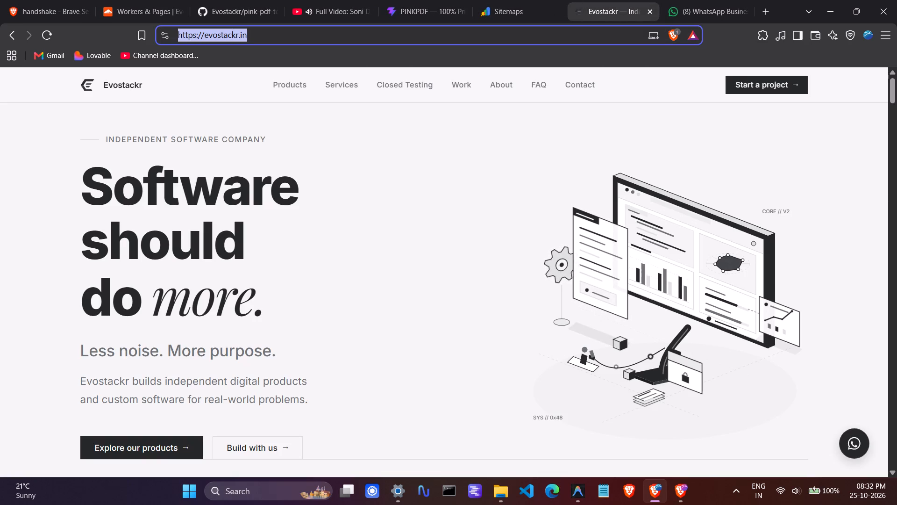
{"action": "left_click", "coordinate": [522, 35]}
{"action": "key", "text": "slash"}
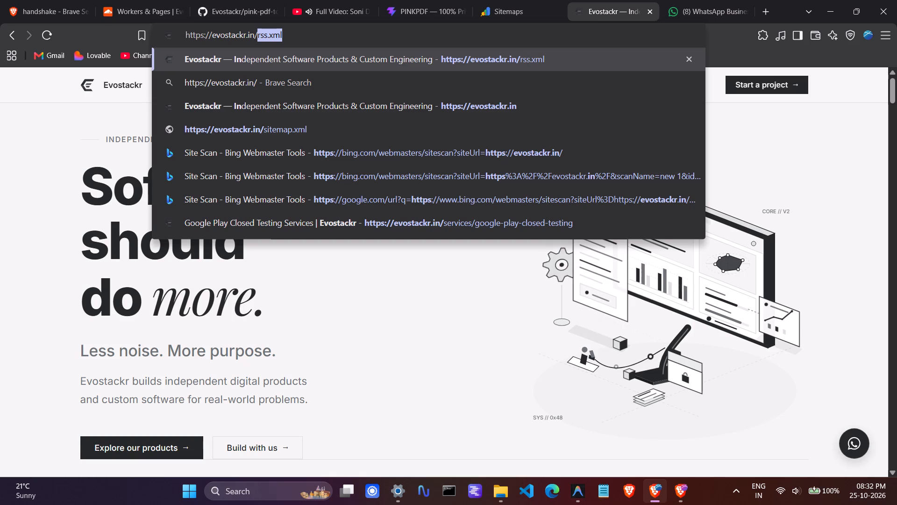
{"action": "left_click", "coordinate": [453, 126]}
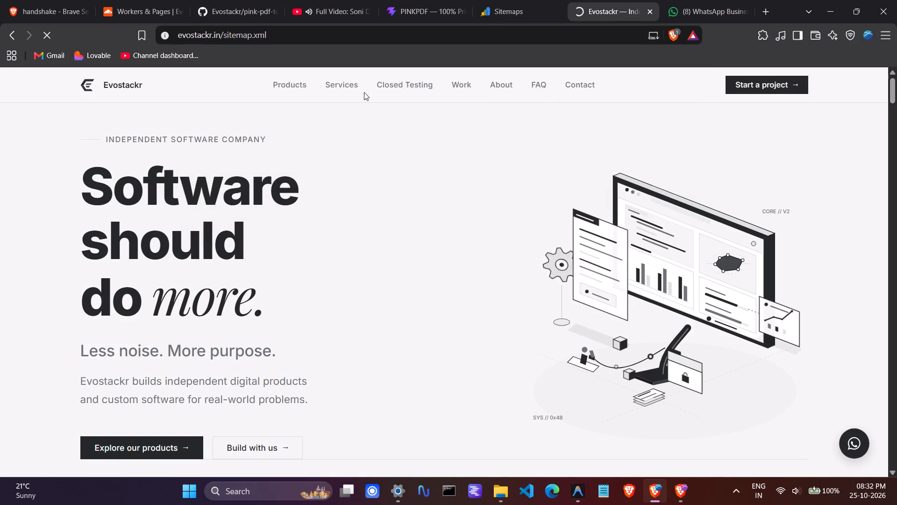
{"action": "left_click", "coordinate": [383, 41]}
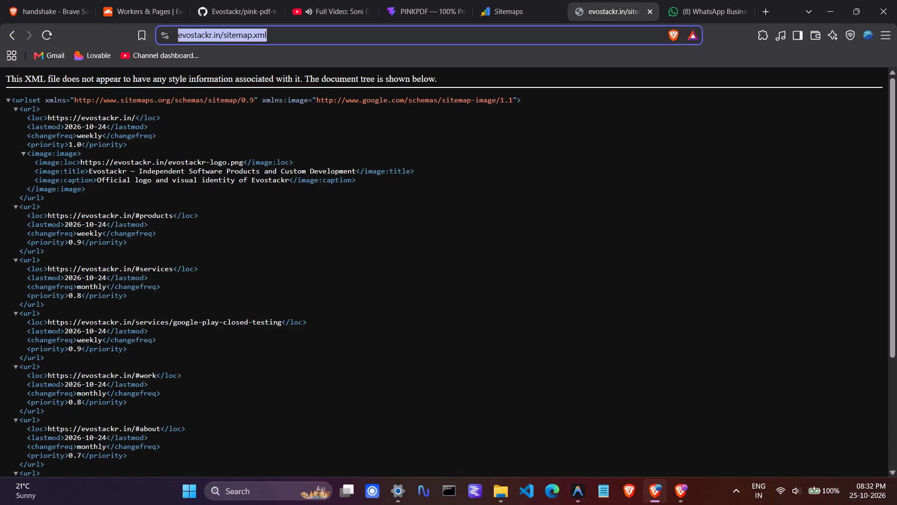
{"action": "key", "text": "ctrl+c"}
{"action": "left_click", "coordinate": [522, 0]}
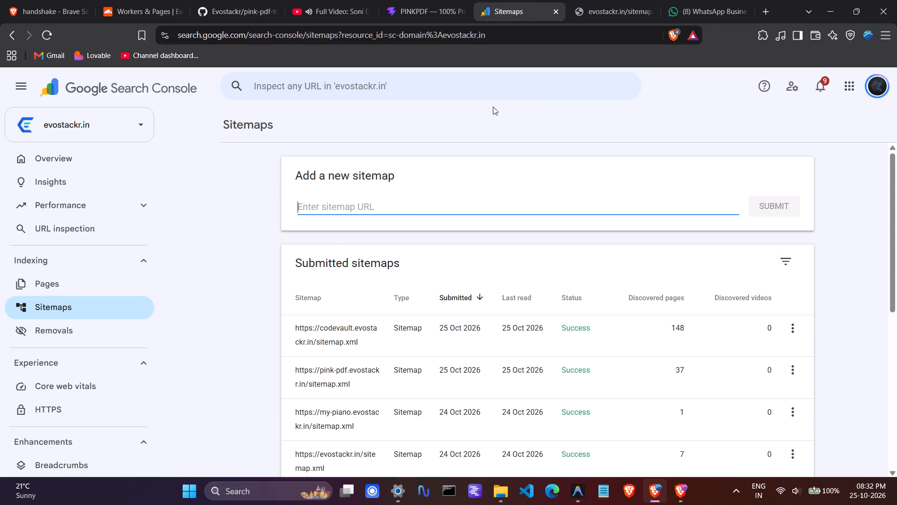
{"action": "key", "text": "ctrl+v"}
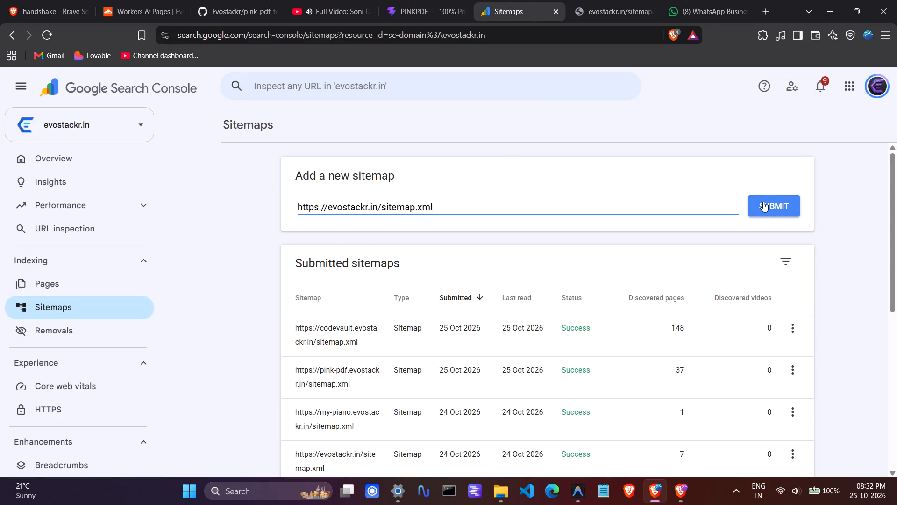
{"action": "left_click", "coordinate": [763, 202]}
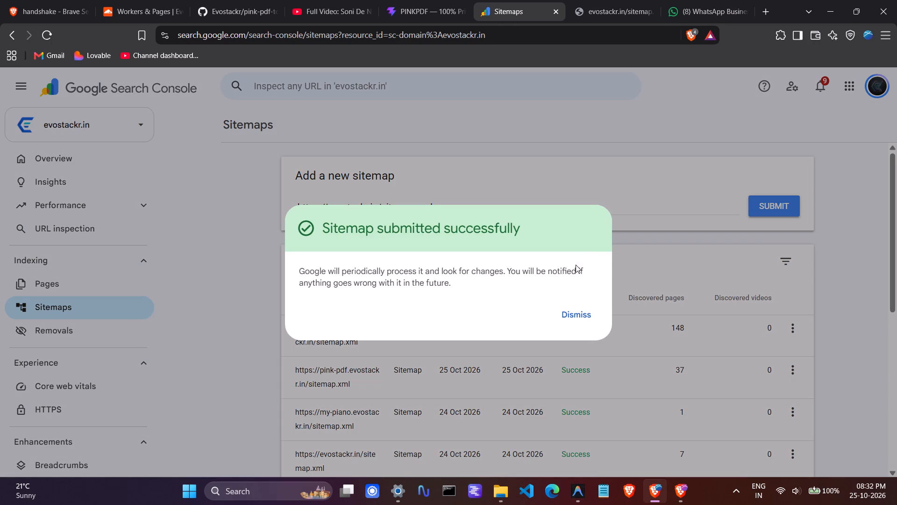
{"action": "left_click", "coordinate": [581, 323]}
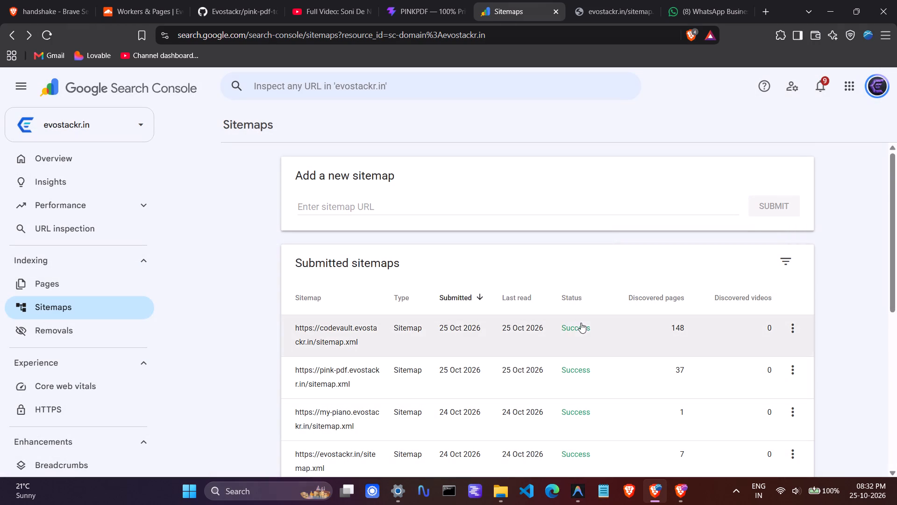
{"action": "scroll", "coordinate": [565, 247], "scroll_direction": "down", "scroll_amount": 2}
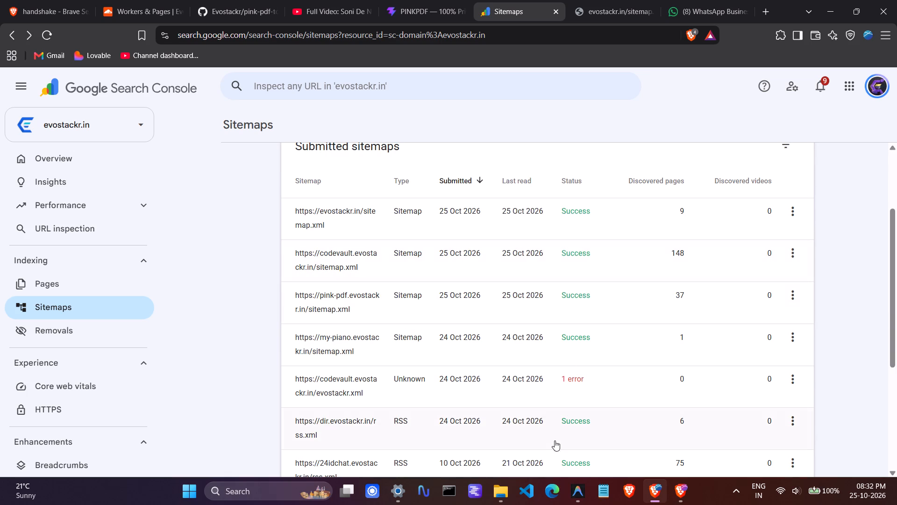
{"action": "scroll", "coordinate": [591, 306], "scroll_direction": "down", "scroll_amount": 5}
{"action": "scroll", "coordinate": [591, 306], "scroll_direction": "up", "scroll_amount": 3}
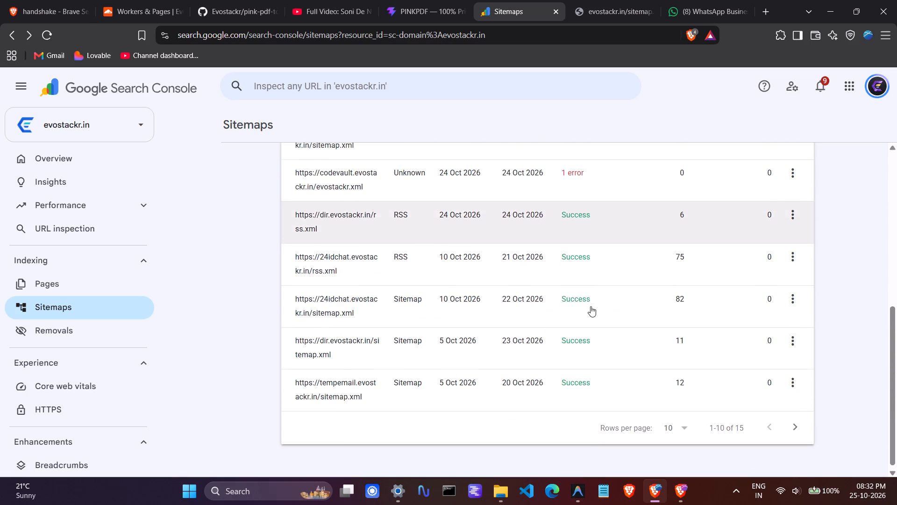
{"action": "scroll", "coordinate": [591, 306], "scroll_direction": "up", "scroll_amount": 3}
{"action": "left_click", "coordinate": [151, 128]}
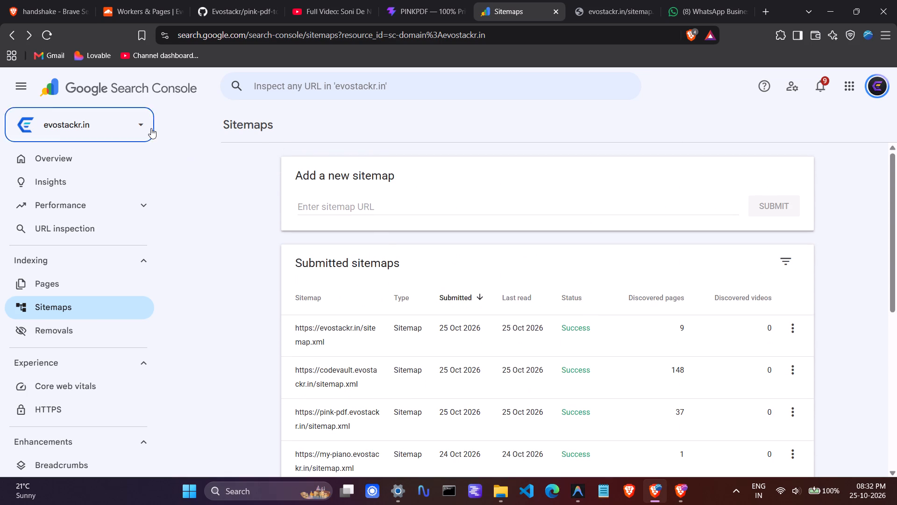
{"action": "scroll", "coordinate": [42, 293], "scroll_direction": "down", "scroll_amount": 2}
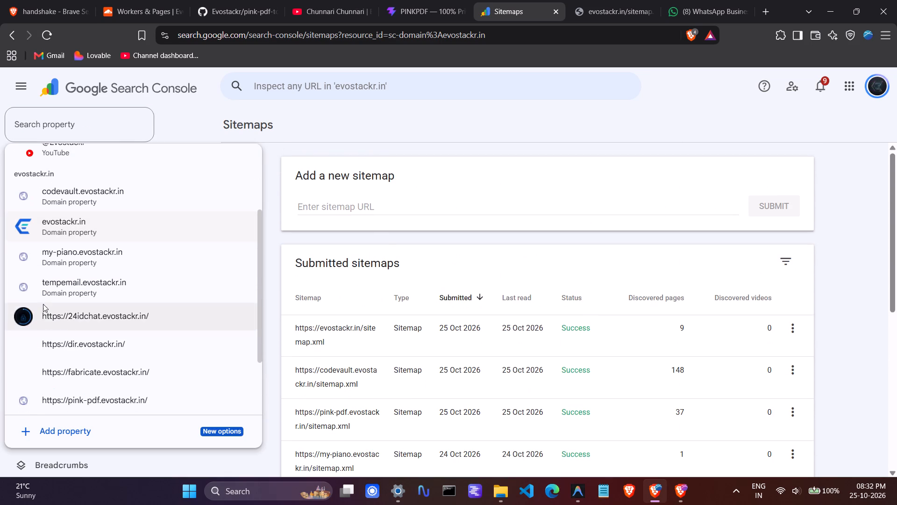
{"action": "left_click", "coordinate": [54, 338]}
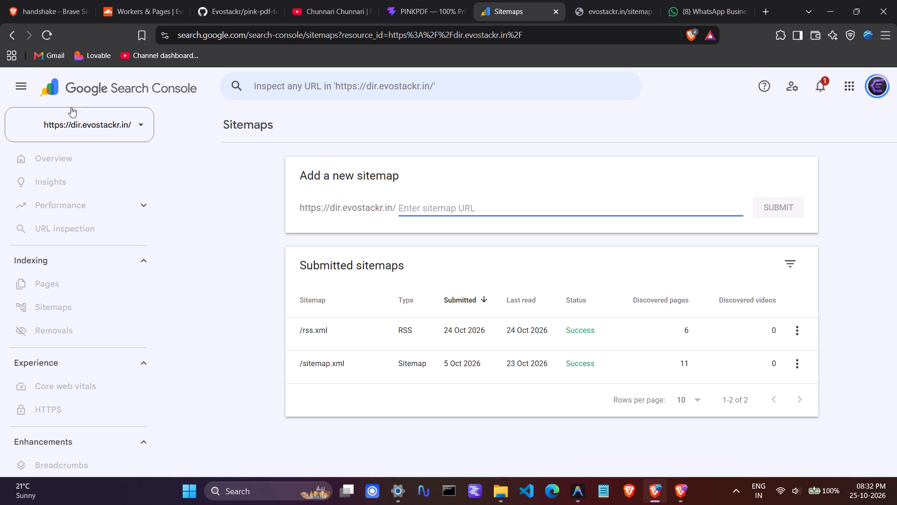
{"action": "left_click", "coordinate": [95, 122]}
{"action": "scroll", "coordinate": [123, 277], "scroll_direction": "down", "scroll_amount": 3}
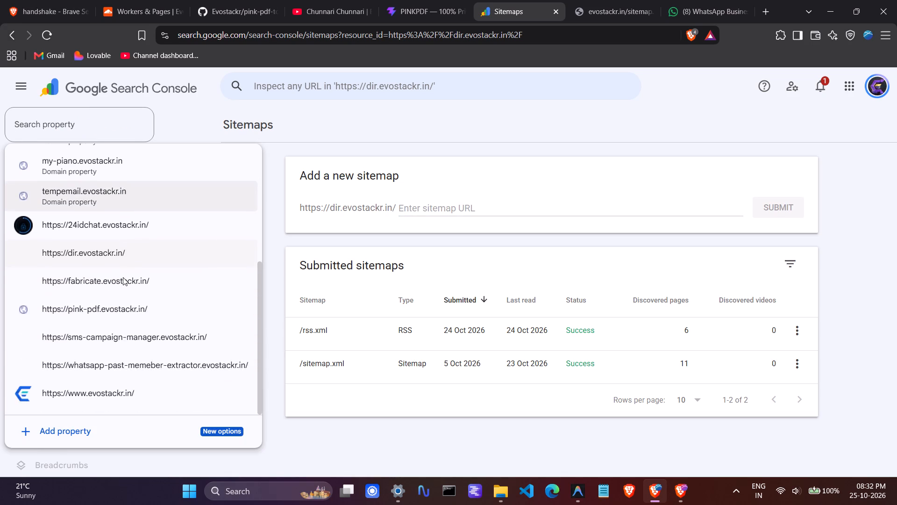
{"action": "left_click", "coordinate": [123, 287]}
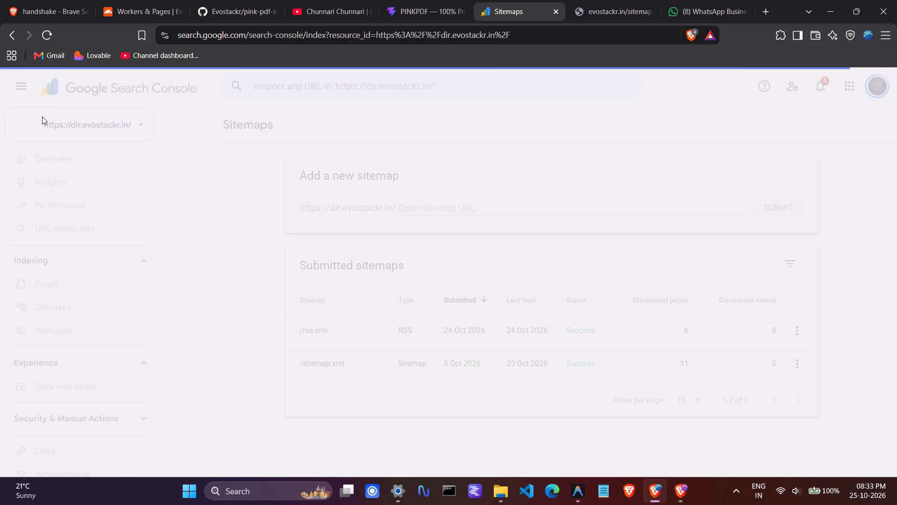
Reload the PINKPDF site in its browser tab and return to Search Console.
{"action": "left_click", "coordinate": [391, 0]}
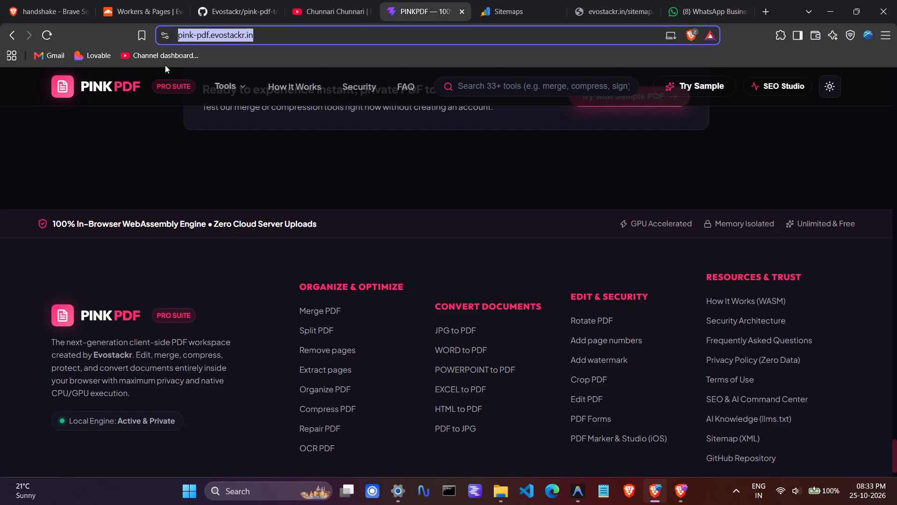
{"action": "left_click", "coordinate": [50, 36]}
{"action": "left_click", "coordinate": [321, 0]}
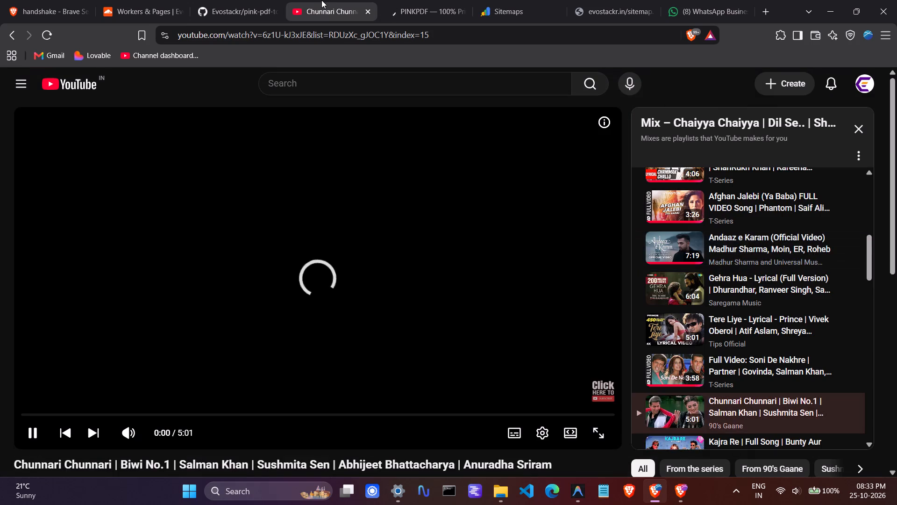
{"action": "left_click", "coordinate": [504, 0]}
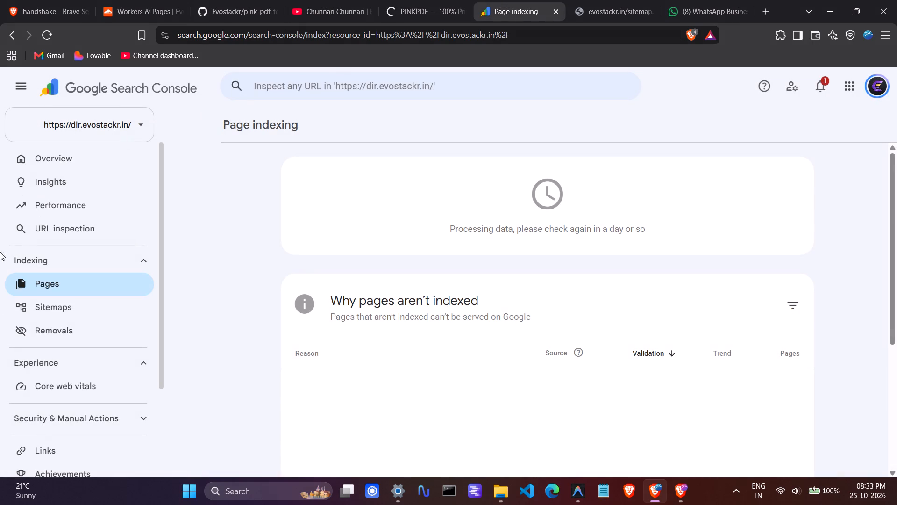
{"action": "left_click", "coordinate": [53, 310]}
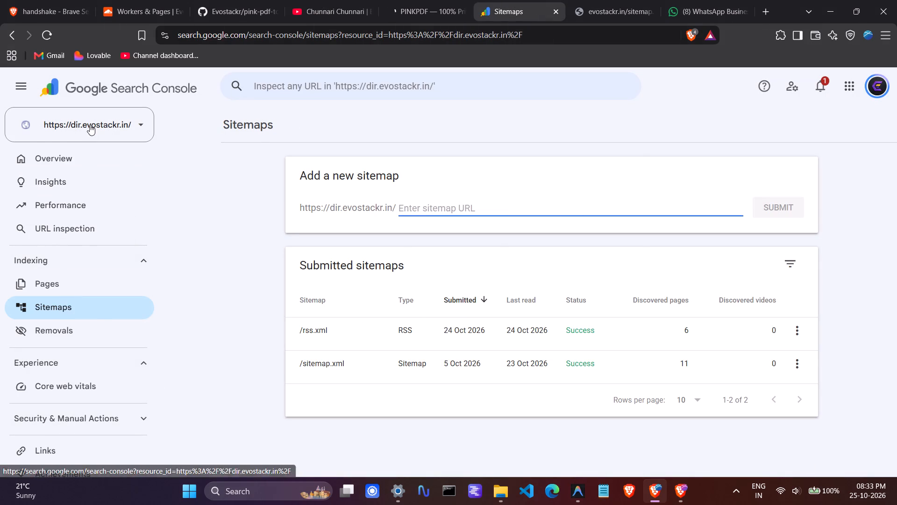
{"action": "left_click", "coordinate": [90, 125]}
{"action": "scroll", "coordinate": [119, 273], "scroll_direction": "down", "scroll_amount": 1}
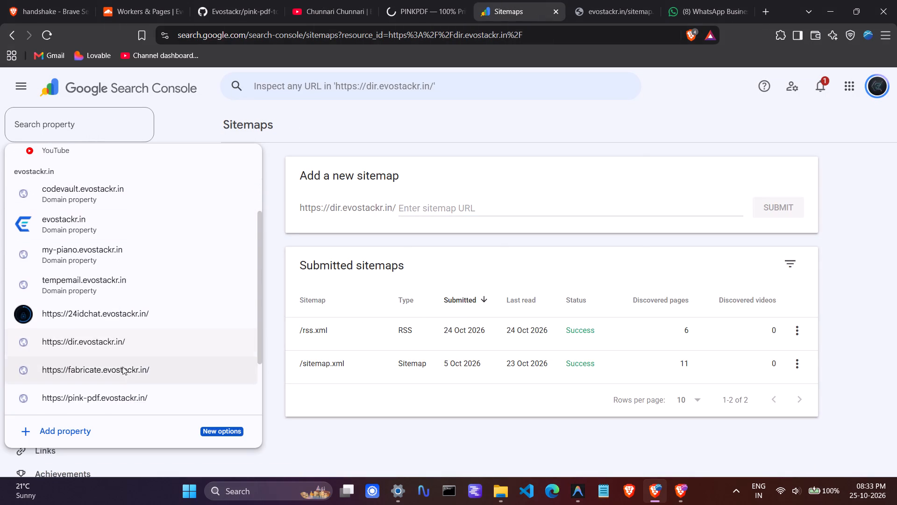
{"action": "left_click", "coordinate": [122, 373]}
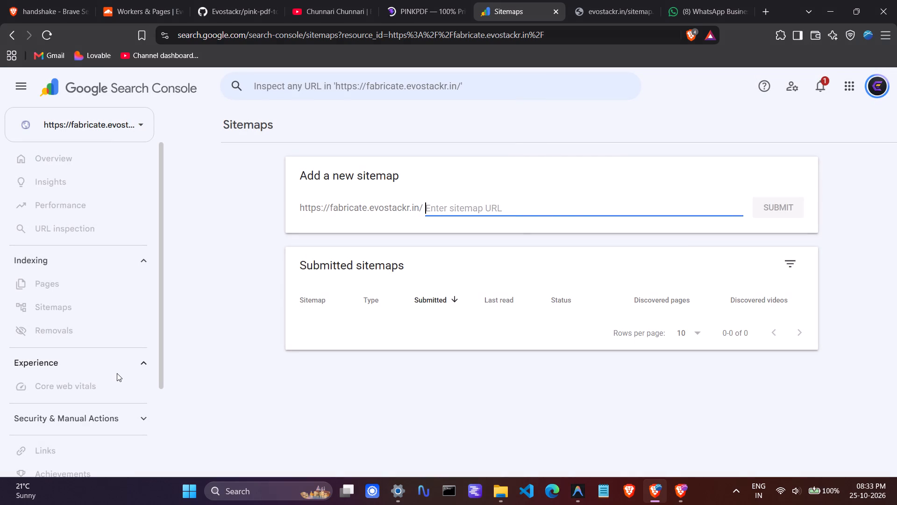
{"action": "type", "text": "sitemap.xml"}
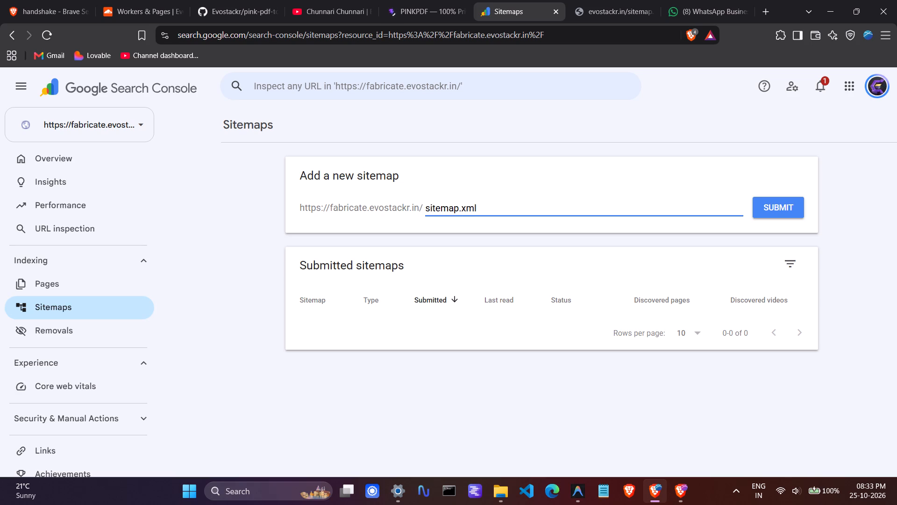
{"action": "left_click", "coordinate": [777, 214]}
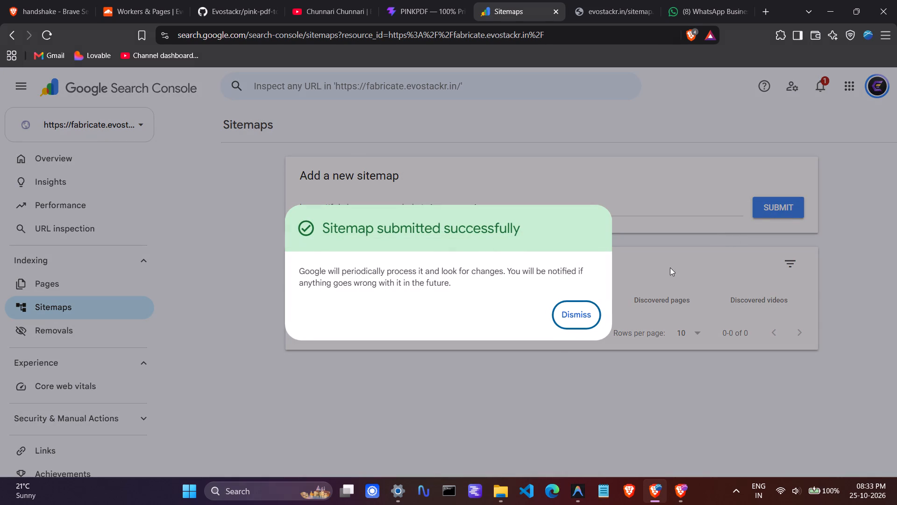
{"action": "left_click", "coordinate": [566, 320]}
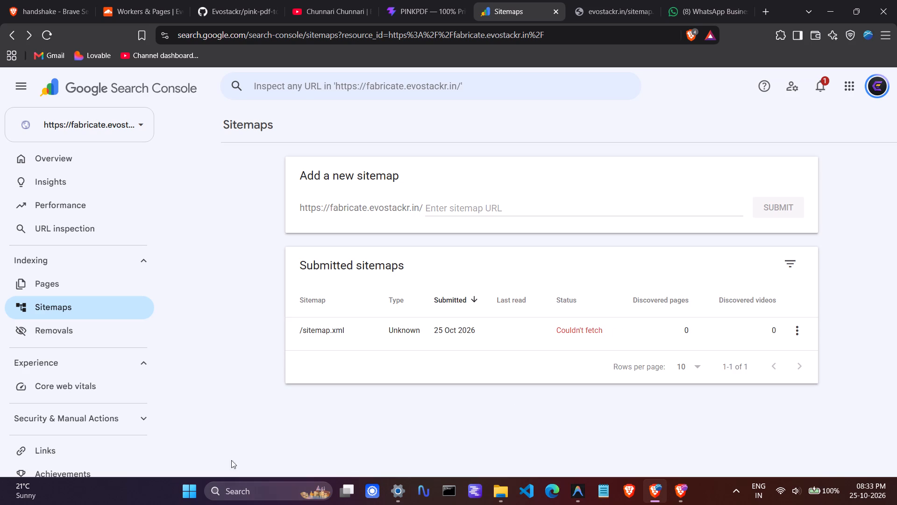
{"action": "left_click", "coordinate": [120, 128]}
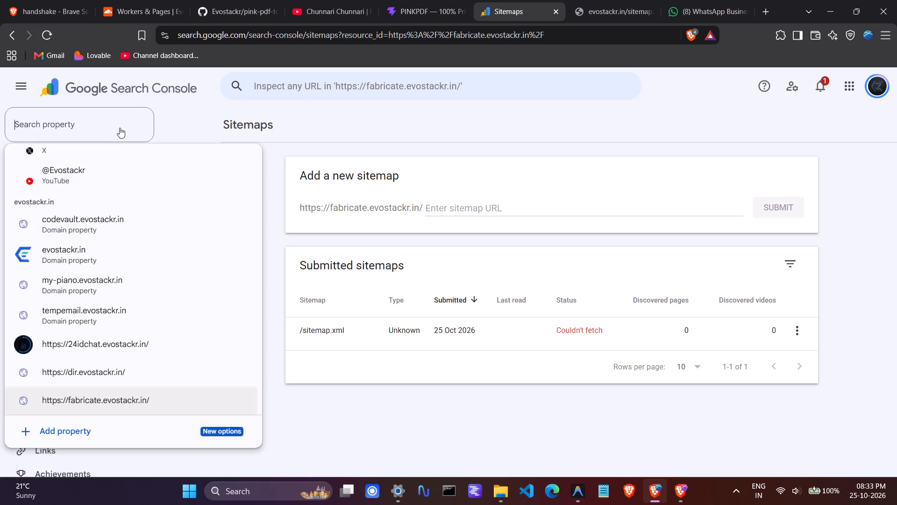
{"action": "scroll", "coordinate": [119, 316], "scroll_direction": "down", "scroll_amount": 2}
{"action": "left_click", "coordinate": [119, 316]}
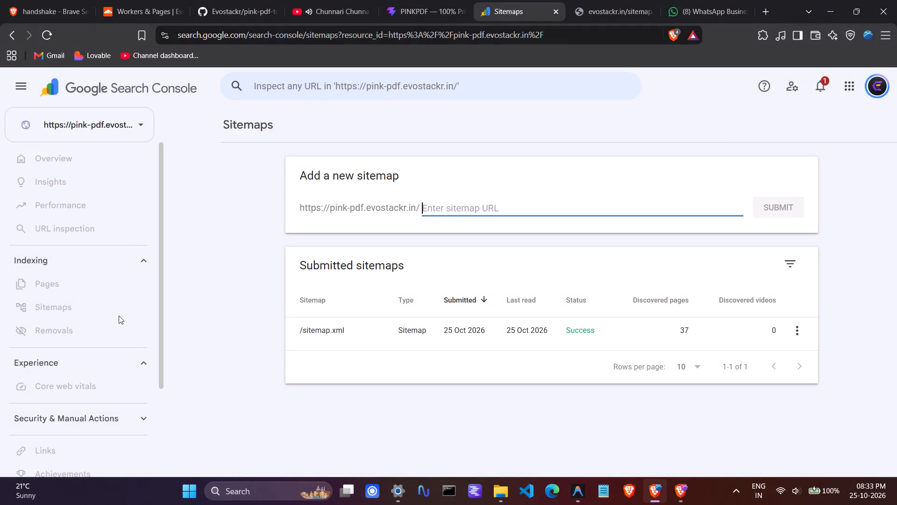
{"action": "left_click", "coordinate": [123, 123]}
{"action": "scroll", "coordinate": [116, 247], "scroll_direction": "down", "scroll_amount": 2}
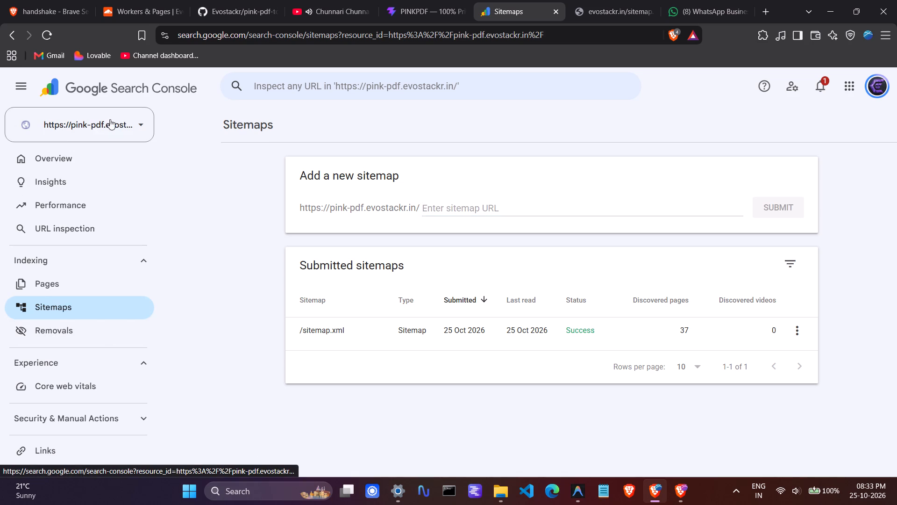
View the submitted sitemaps for the sms-campaign-manager.evostackr.in property, then for the whatsapp-past-memeber-extractor.evostackr.in property.
{"action": "left_click", "coordinate": [110, 119]}
{"action": "scroll", "coordinate": [116, 277], "scroll_direction": "down", "scroll_amount": 1}
{"action": "left_click", "coordinate": [125, 373]}
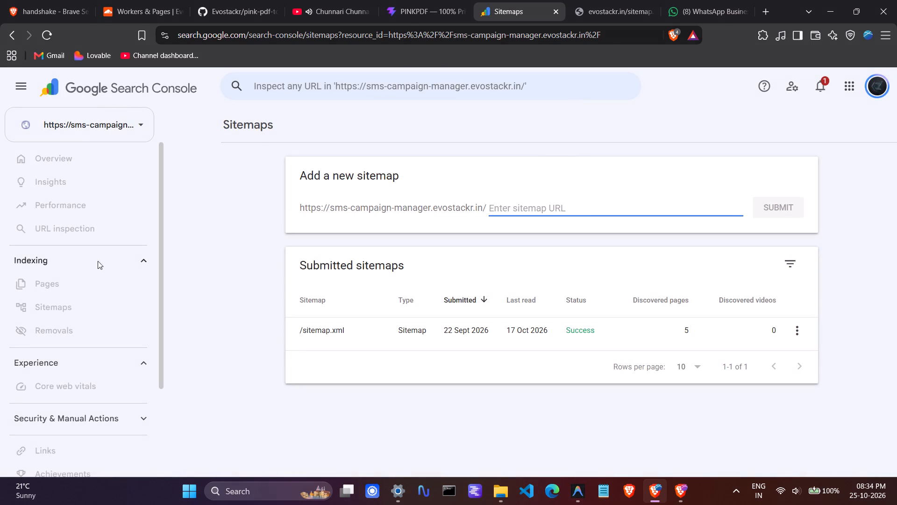
{"action": "left_click", "coordinate": [116, 115]}
{"action": "scroll", "coordinate": [119, 259], "scroll_direction": "down", "scroll_amount": 2}
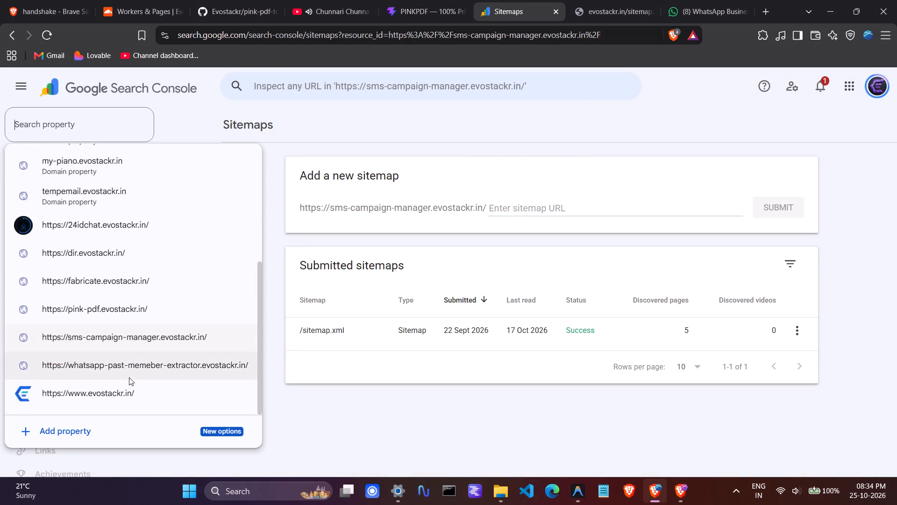
{"action": "left_click", "coordinate": [129, 374]}
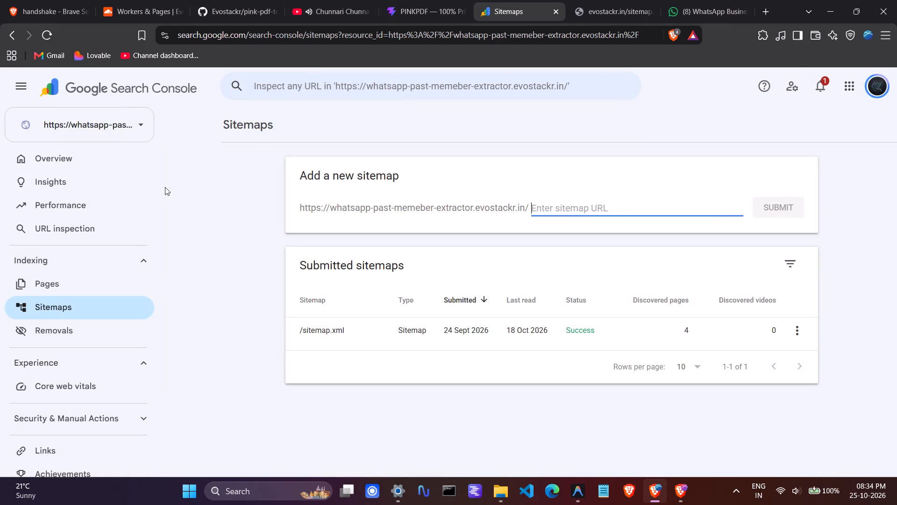
{"action": "left_click", "coordinate": [117, 130]}
{"action": "scroll", "coordinate": [140, 243], "scroll_direction": "down", "scroll_amount": 3}
{"action": "left_click", "coordinate": [139, 401]}
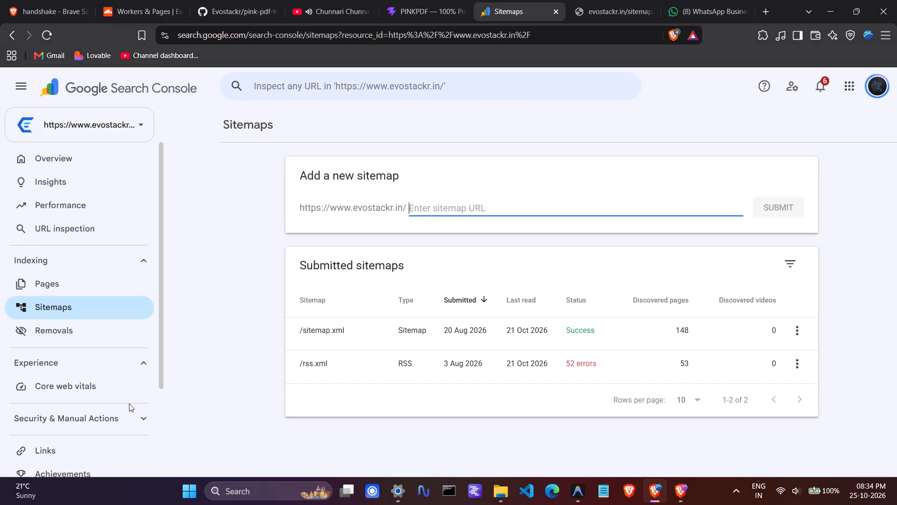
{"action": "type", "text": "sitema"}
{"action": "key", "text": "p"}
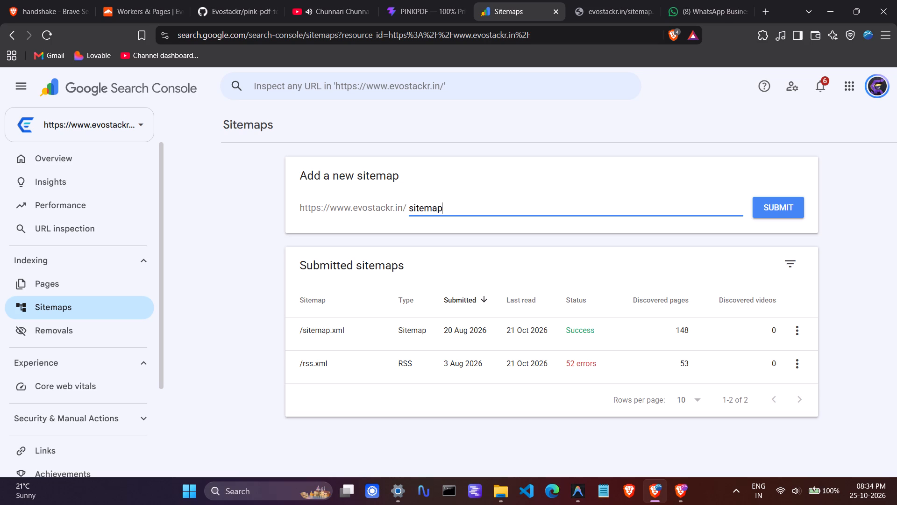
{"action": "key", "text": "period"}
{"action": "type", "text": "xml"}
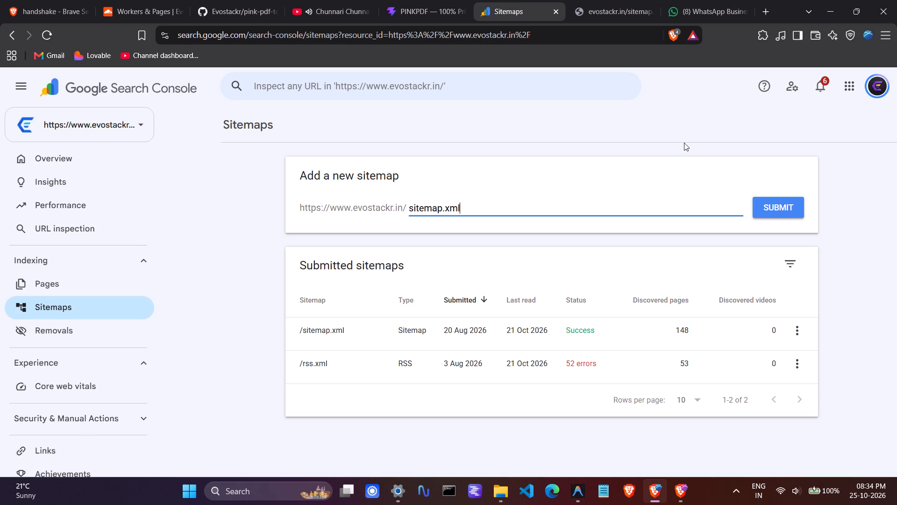
{"action": "left_click", "coordinate": [792, 204]}
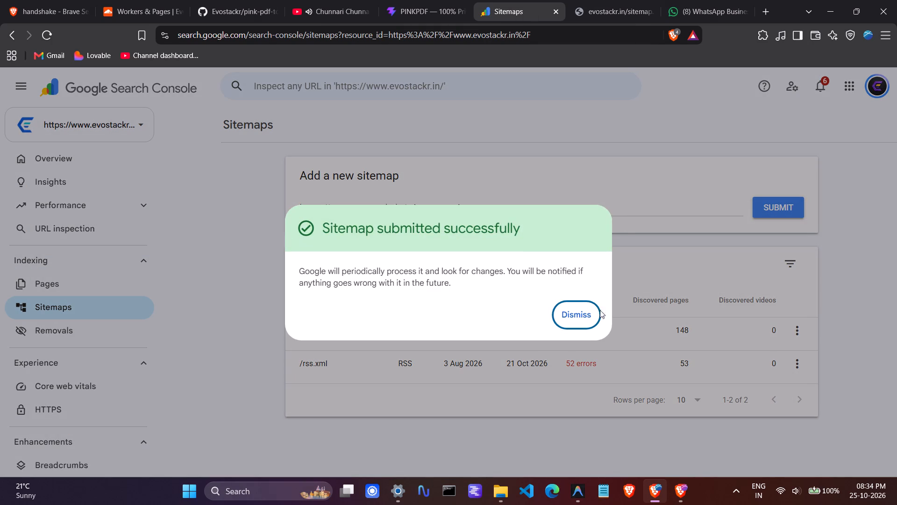
{"action": "left_click", "coordinate": [585, 324]}
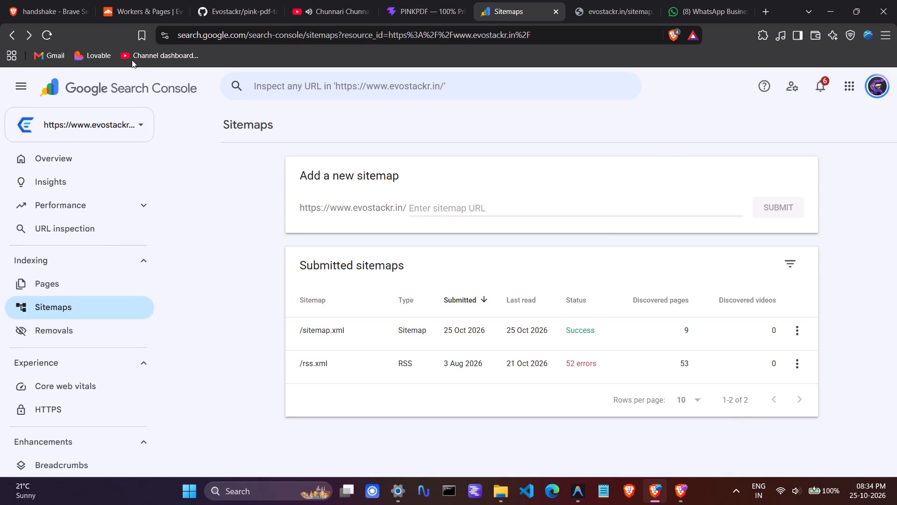
Check the custom domains of the evostackr project in Cloudflare Workers & Pages.
{"action": "left_click", "coordinate": [135, 3]}
{"action": "scroll", "coordinate": [223, 214], "scroll_direction": "down", "scroll_amount": 2}
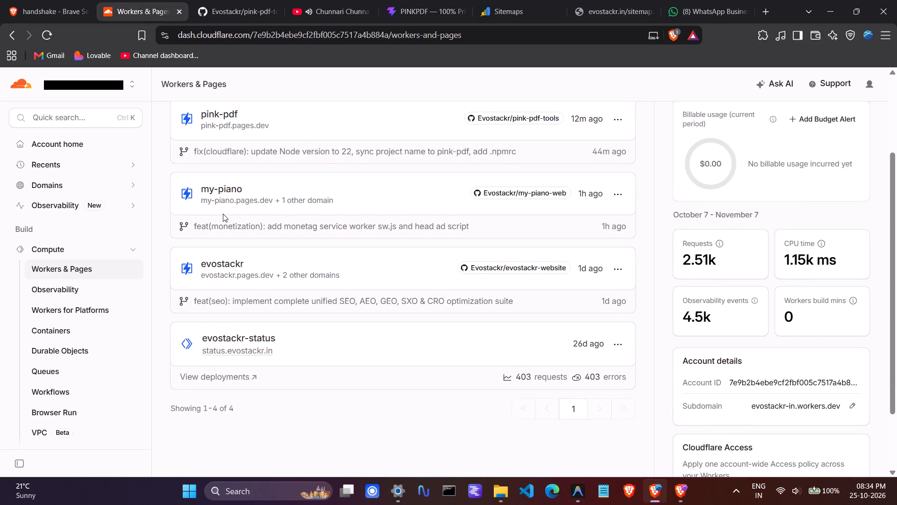
{"action": "left_click", "coordinate": [236, 265]}
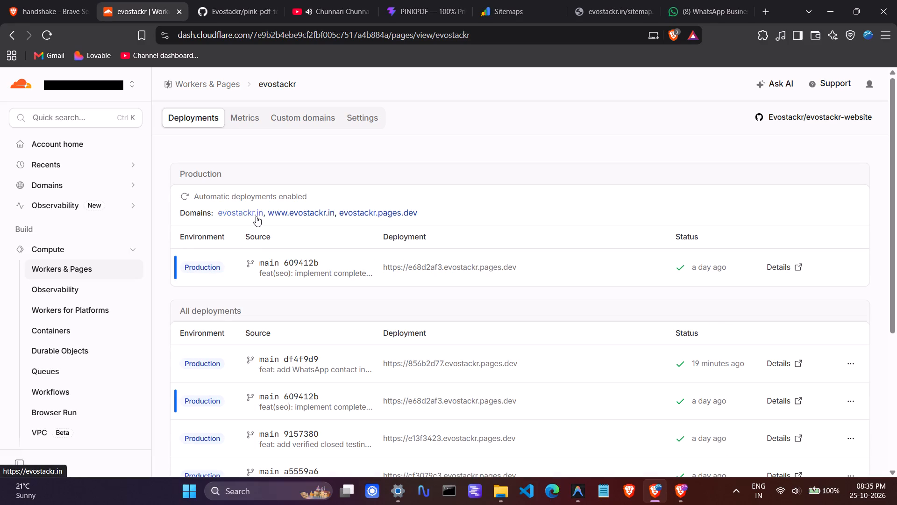
{"action": "left_click", "coordinate": [295, 116]}
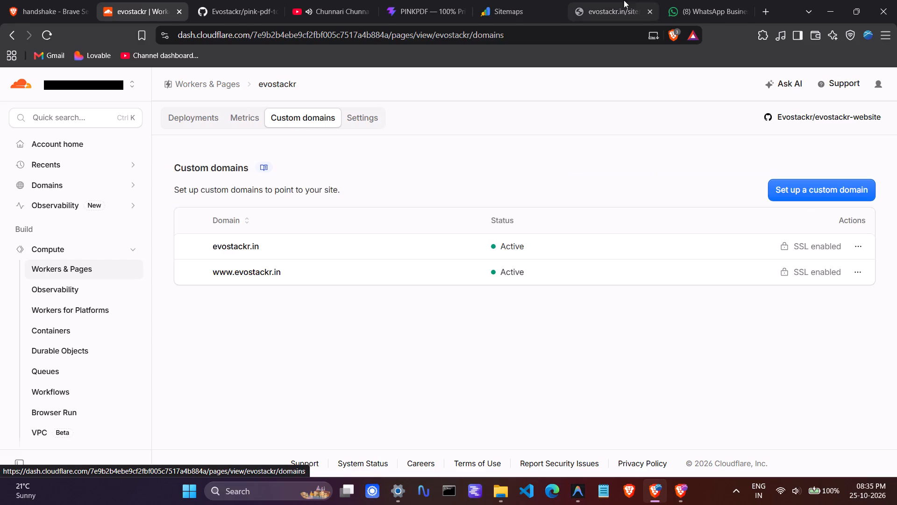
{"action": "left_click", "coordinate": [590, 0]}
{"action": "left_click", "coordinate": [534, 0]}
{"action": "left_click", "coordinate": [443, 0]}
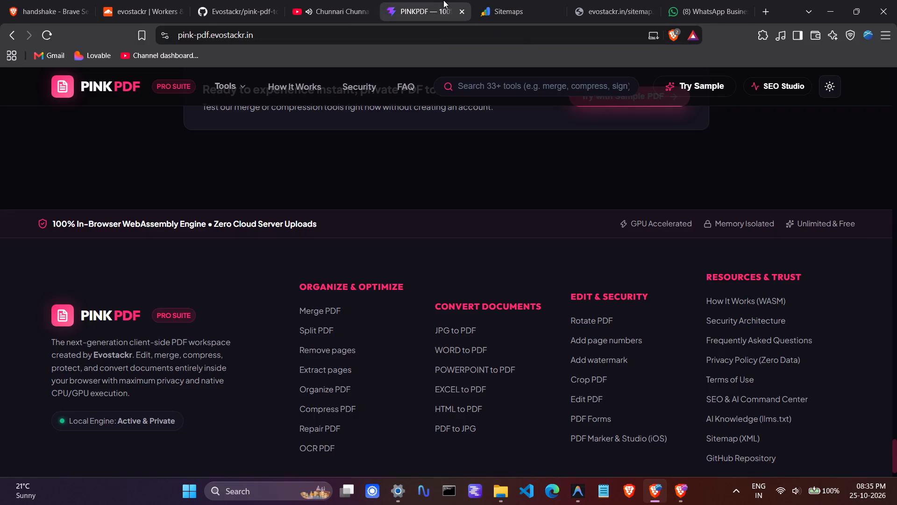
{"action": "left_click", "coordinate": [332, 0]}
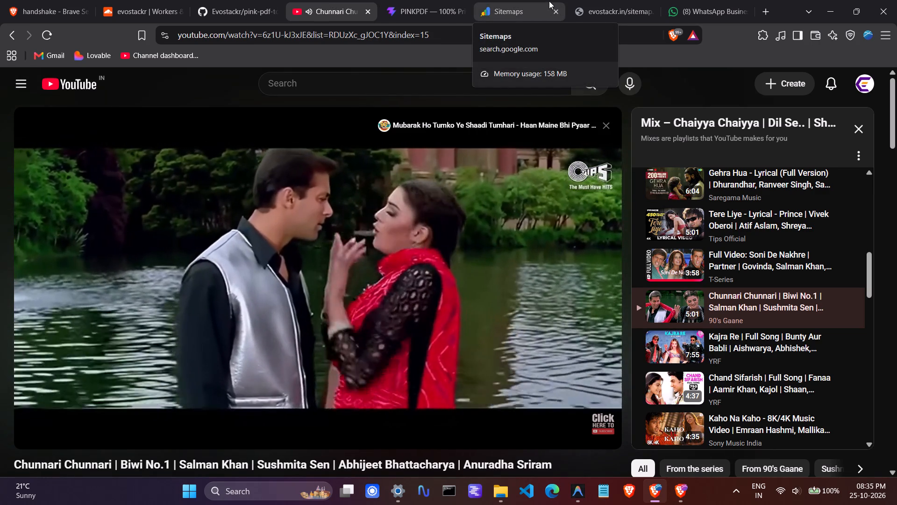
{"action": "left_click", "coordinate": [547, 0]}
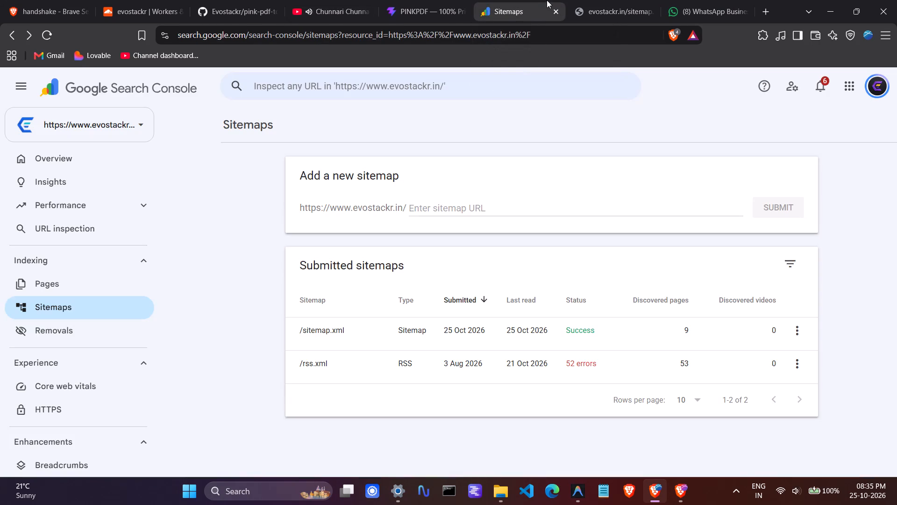
Close the evostackr.in/sitemap.xml browser tab, keeping Search Console's Sitemaps page in view.
{"action": "left_click", "coordinate": [590, 0]}
{"action": "left_click", "coordinate": [541, 0]}
{"action": "left_click", "coordinate": [649, 9]}
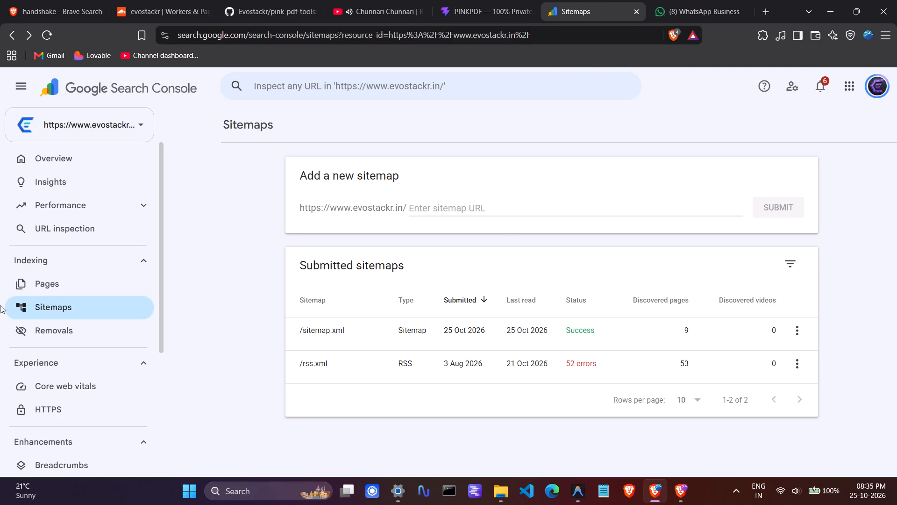
{"action": "left_click", "coordinate": [433, 207]}
{"action": "type", "text": "rss"}
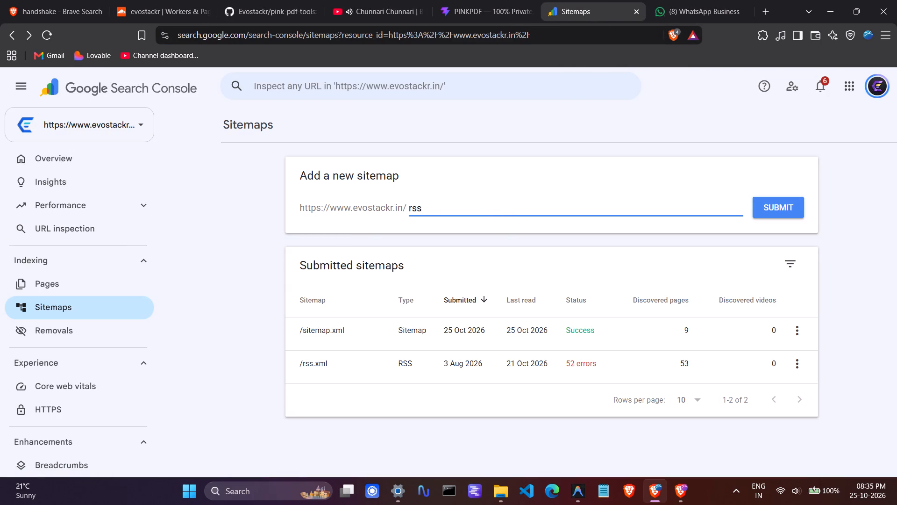
{"action": "type", "text": ".xml"}
{"action": "key", "text": "Return"}
{"action": "left_click", "coordinate": [758, 209]}
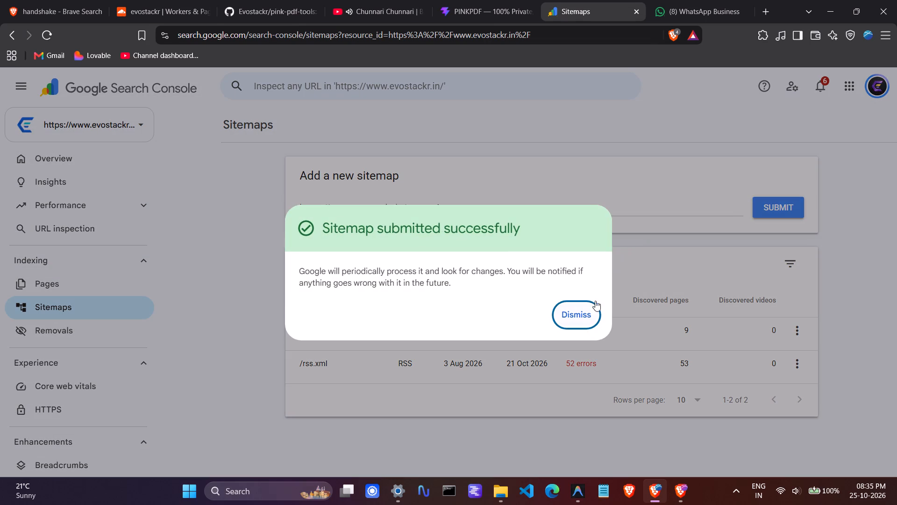
{"action": "left_click", "coordinate": [594, 310]}
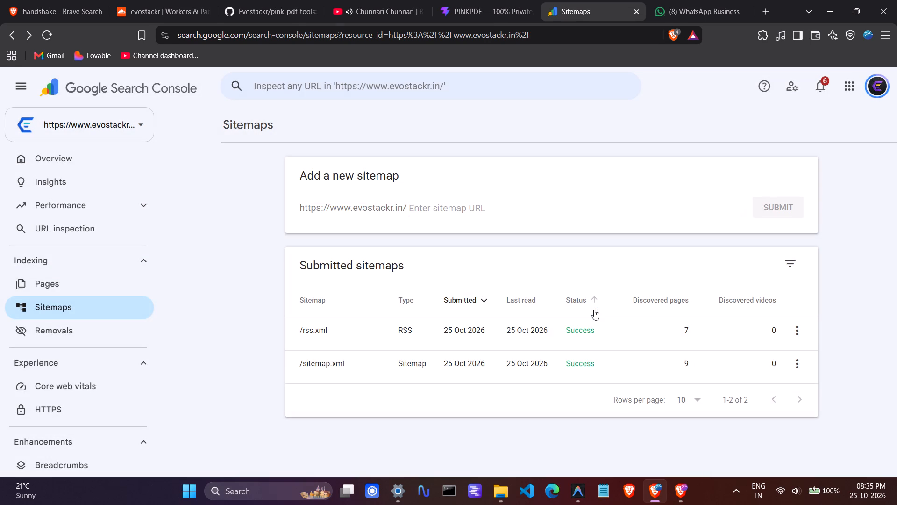
Submit rss.xml as a new sitemap for the whatsapp-past-memeber-extractor.evostackr.in property.
{"action": "left_click", "coordinate": [118, 120]}
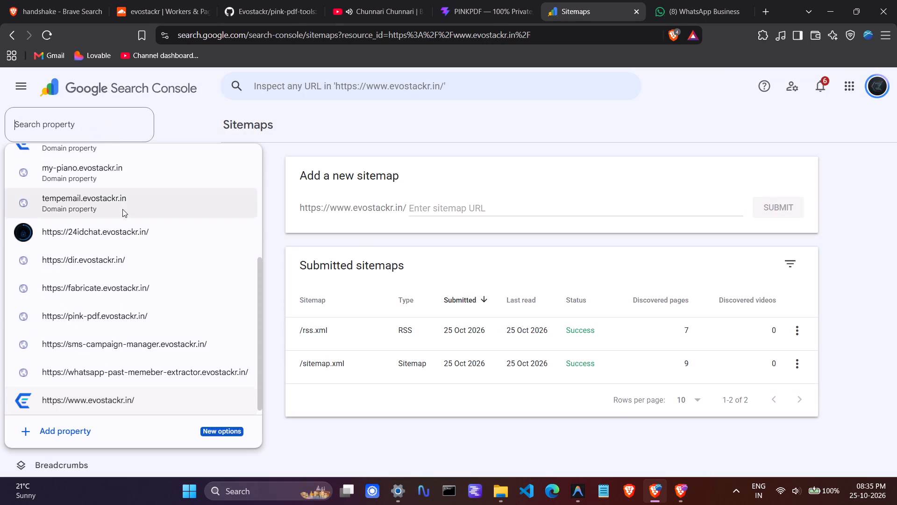
{"action": "scroll", "coordinate": [126, 219], "scroll_direction": "down", "scroll_amount": 2}
{"action": "left_click", "coordinate": [137, 355]}
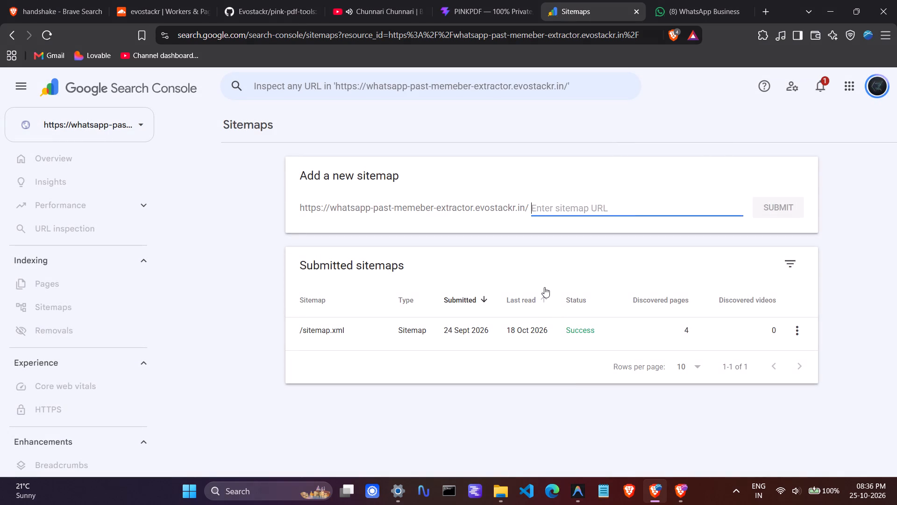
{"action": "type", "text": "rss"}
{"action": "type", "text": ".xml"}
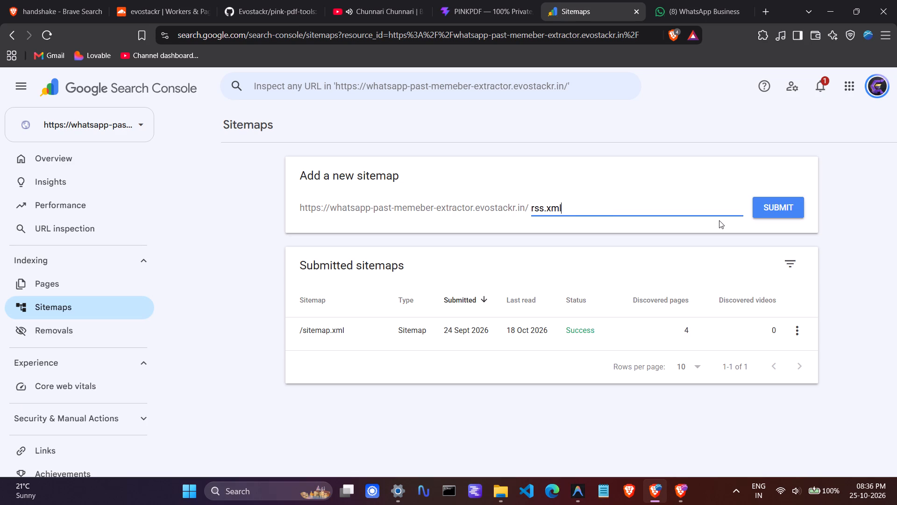
{"action": "left_click", "coordinate": [760, 199]}
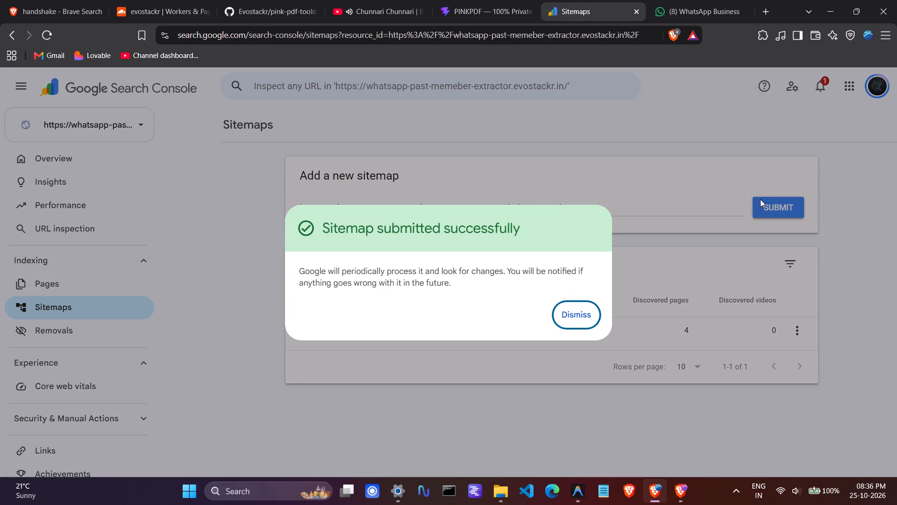
{"action": "left_click", "coordinate": [584, 321]}
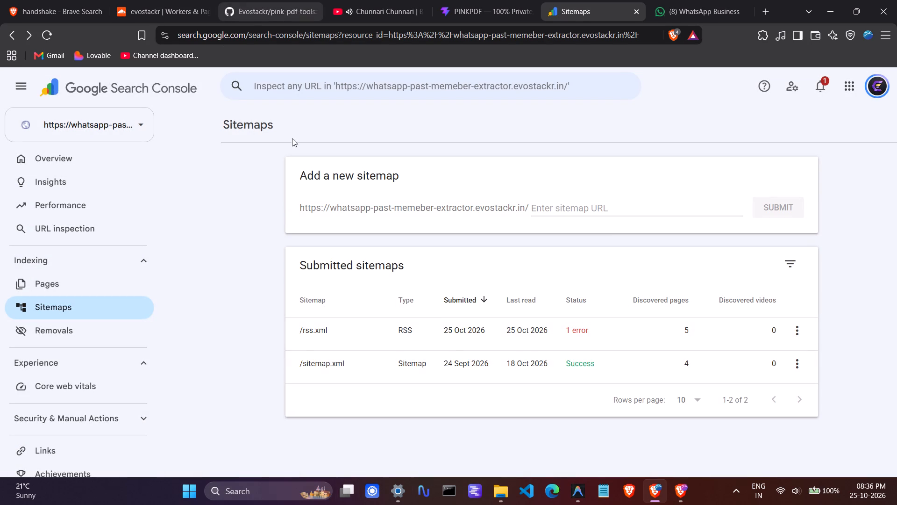
{"action": "left_click", "coordinate": [582, 332]}
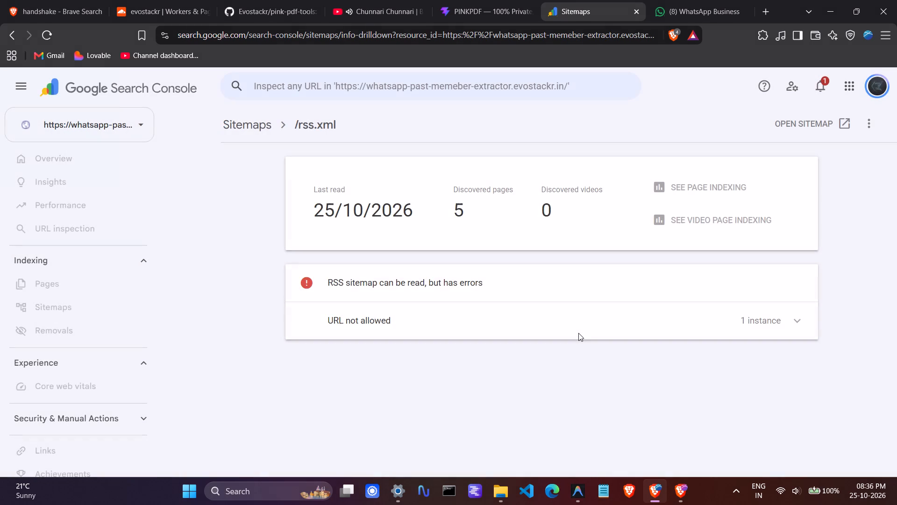
{"action": "left_click", "coordinate": [787, 326]}
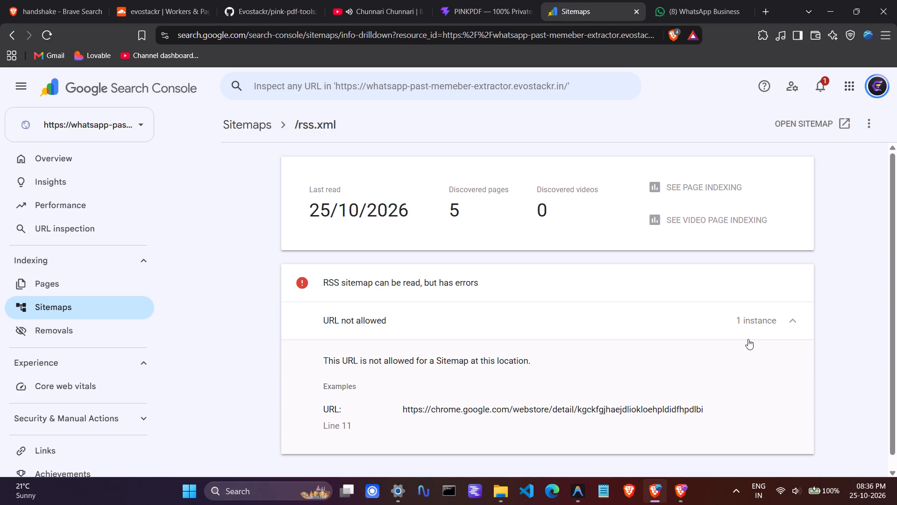
{"action": "left_click", "coordinate": [72, 127]}
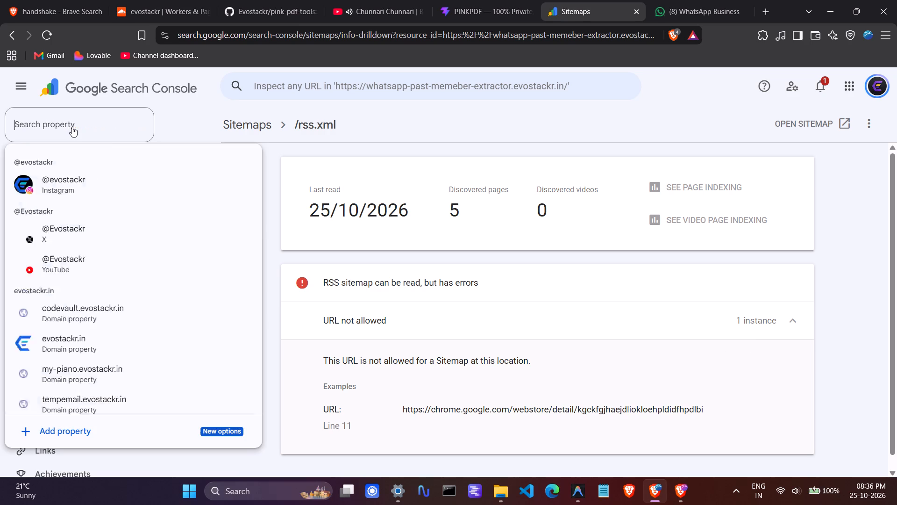
{"action": "left_click", "coordinate": [114, 377]}
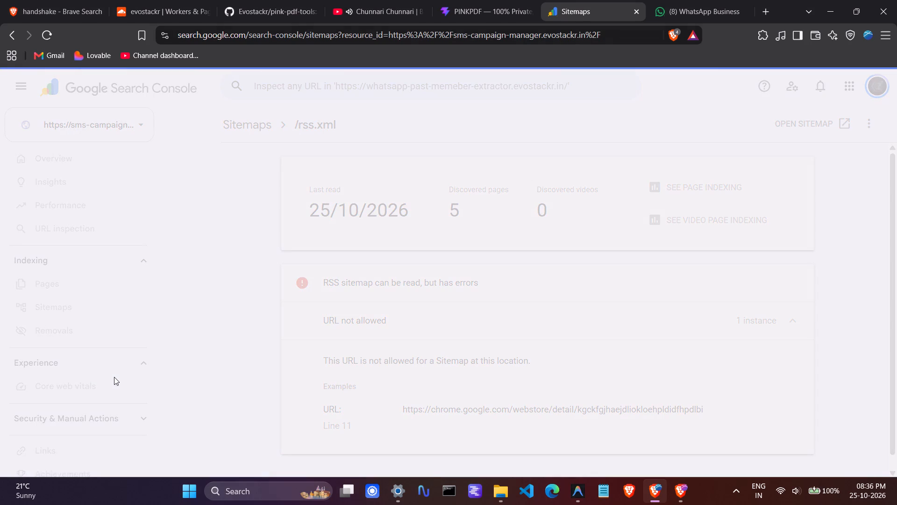
{"action": "left_click", "coordinate": [574, 504]}
{"action": "left_click", "coordinate": [735, 430]}
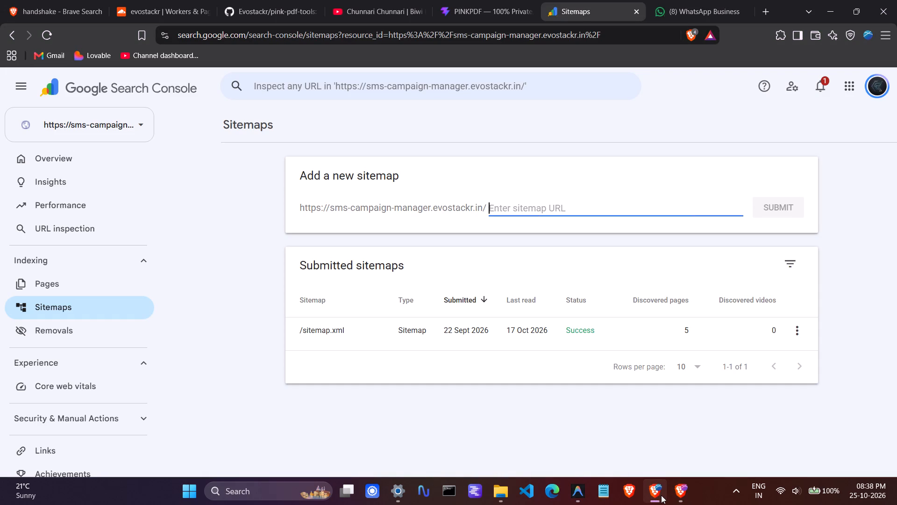
{"action": "type", "text": "rss"}
{"action": "type", "text": ".xml"}
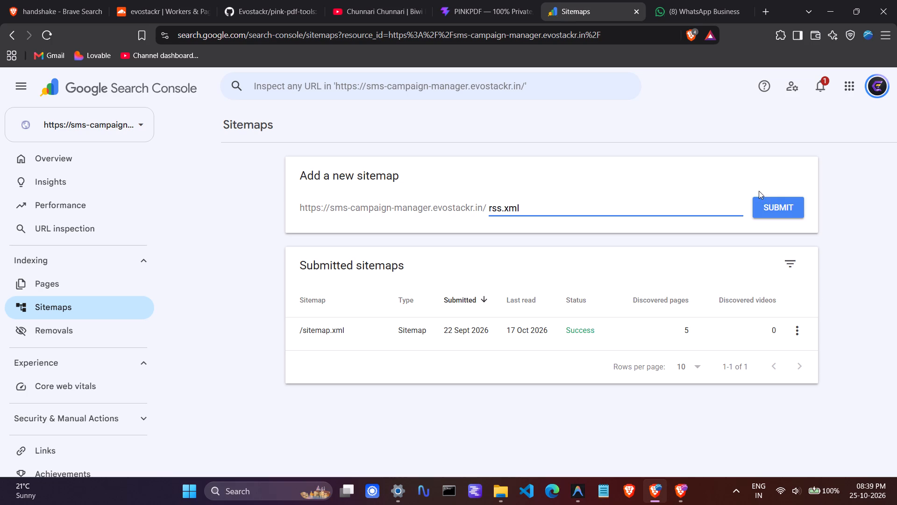
{"action": "left_click", "coordinate": [763, 198]}
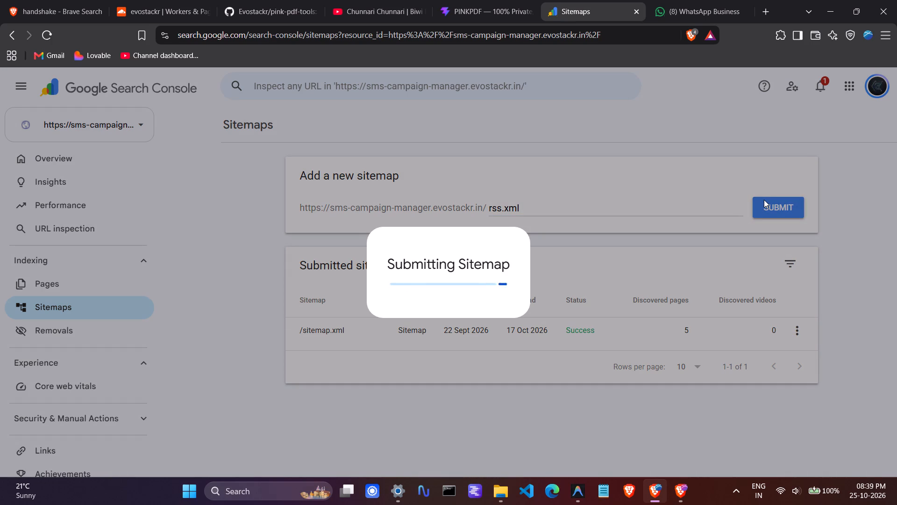
{"action": "left_click", "coordinate": [565, 326]}
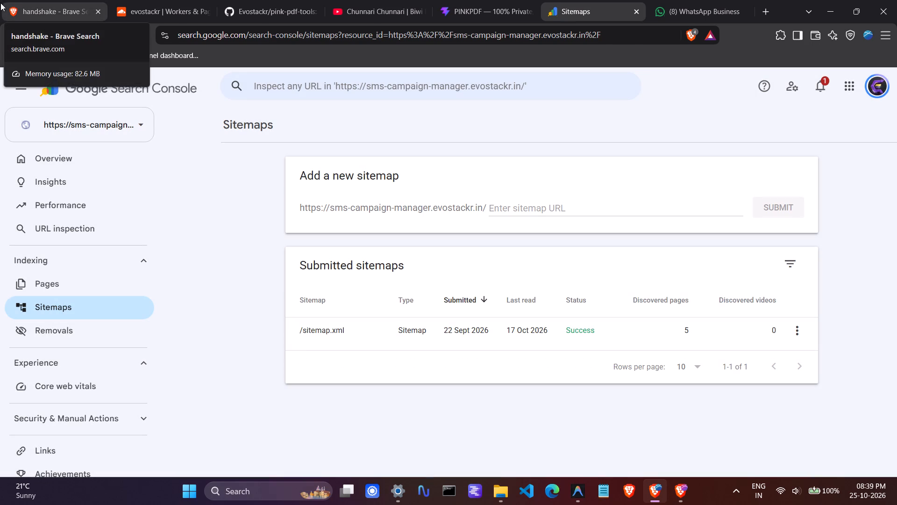
Select the pink-pdf.evostackr.in property, reload the PINKPDF site, and submit rss.xml as a new sitemap for the property.
{"action": "left_click", "coordinate": [57, 131]}
{"action": "left_click", "coordinate": [105, 381]}
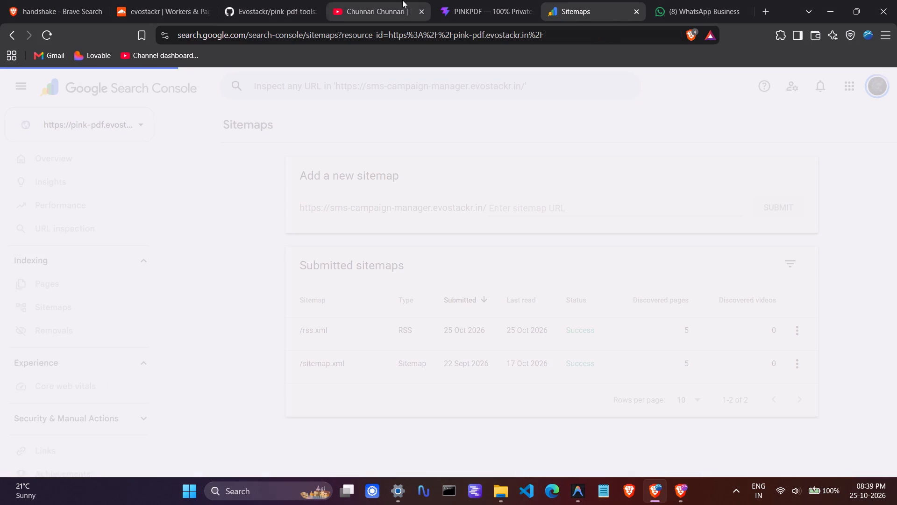
{"action": "left_click", "coordinate": [454, 0]}
{"action": "left_click", "coordinate": [45, 28]}
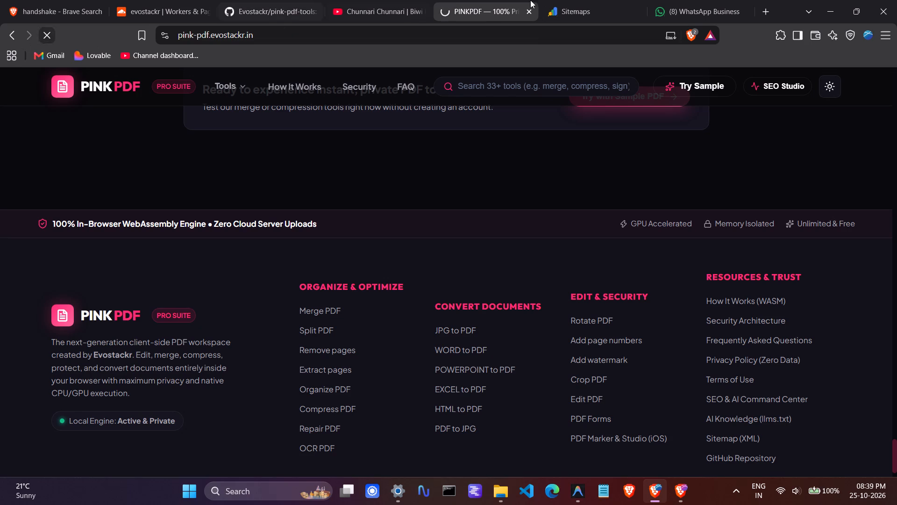
{"action": "left_click", "coordinate": [594, 0]}
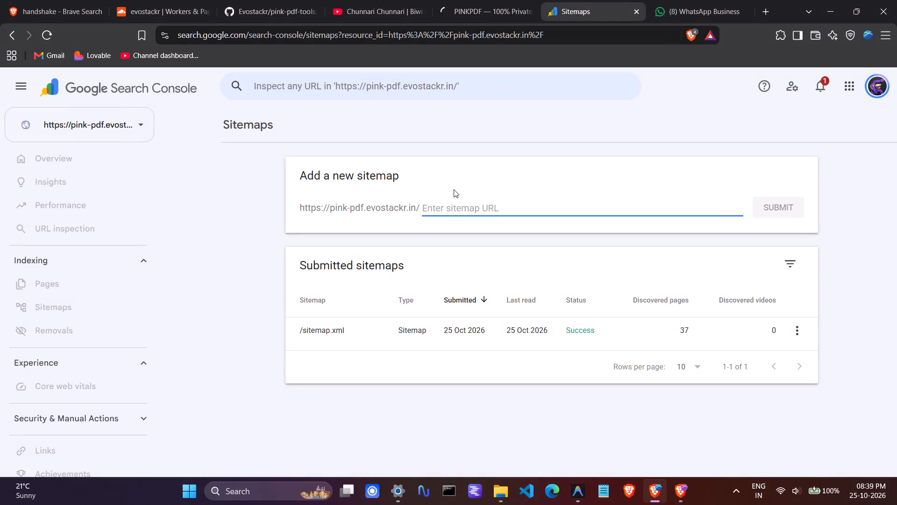
{"action": "type", "text": "rss"}
{"action": "type", "text": ".xml"}
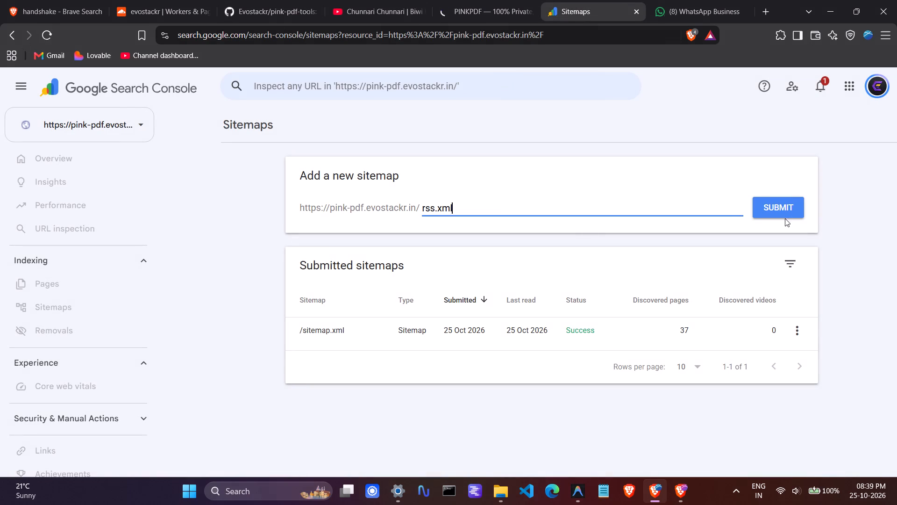
{"action": "left_click", "coordinate": [784, 217]}
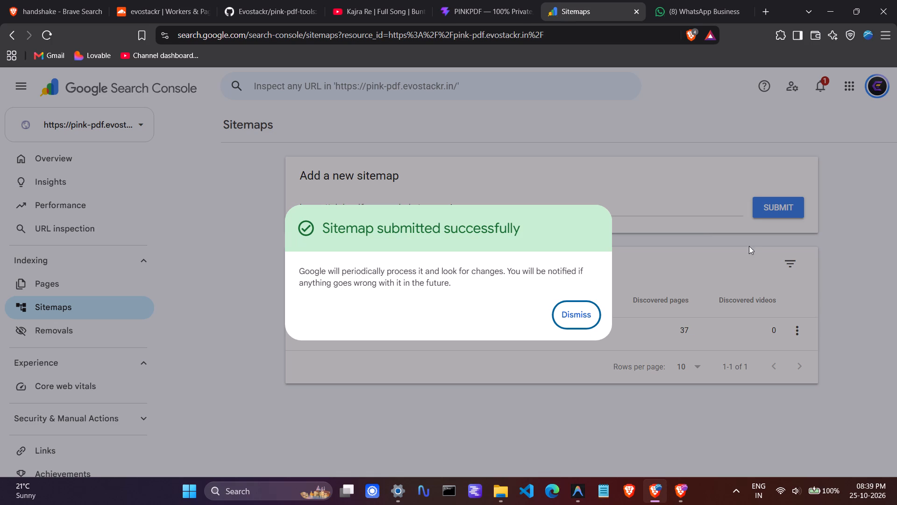
{"action": "left_click", "coordinate": [567, 315]}
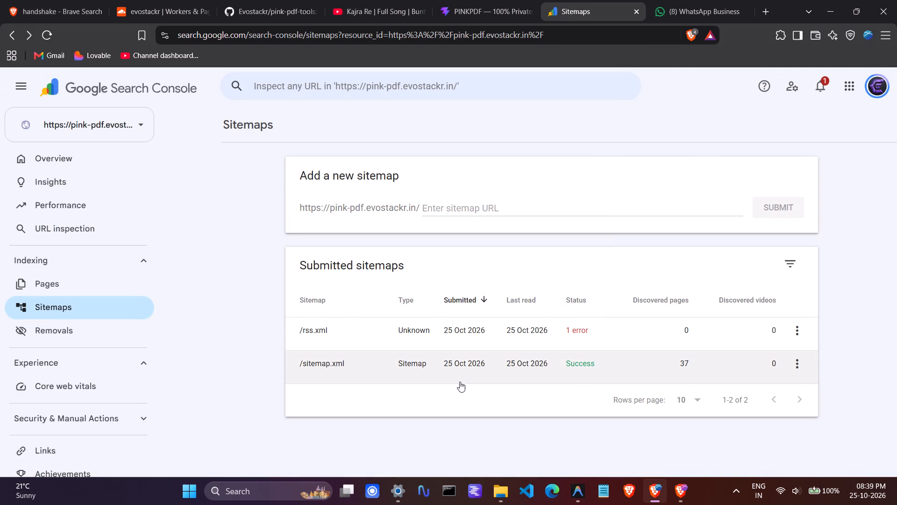
Examine the error details of the pink-pdf rss.xml submission and open the submitted feed URL.
{"action": "left_click", "coordinate": [457, 329]}
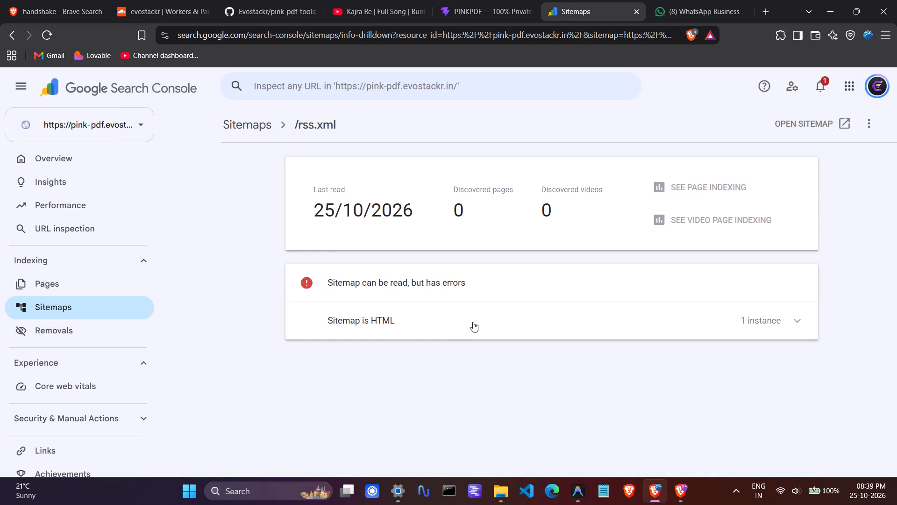
{"action": "left_click", "coordinate": [760, 312]}
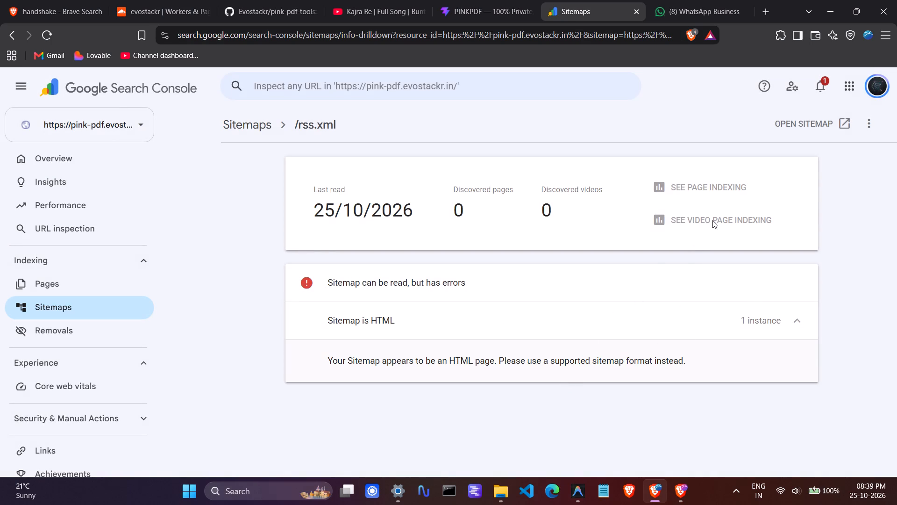
{"action": "left_click", "coordinate": [812, 115]}
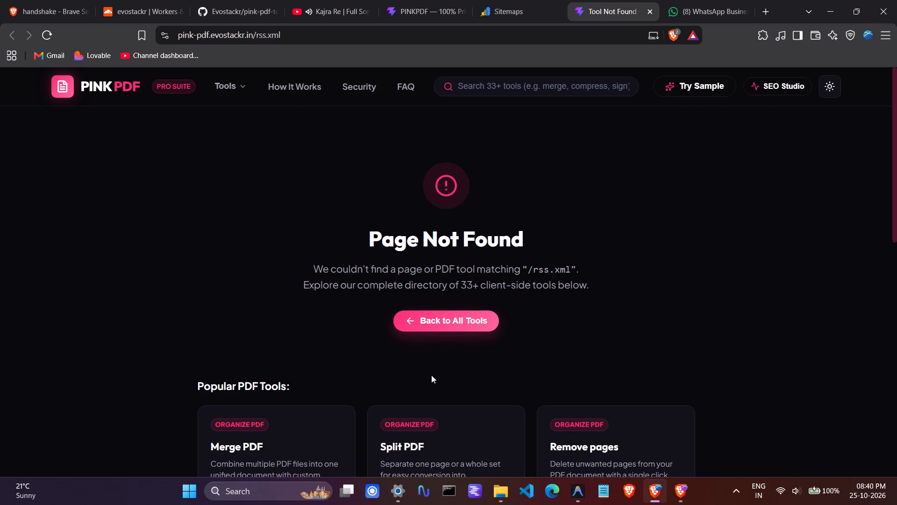
{"action": "scroll", "coordinate": [424, 300], "scroll_direction": "down", "scroll_amount": 1}
{"action": "scroll", "coordinate": [424, 300], "scroll_direction": "up", "scroll_amount": 1}
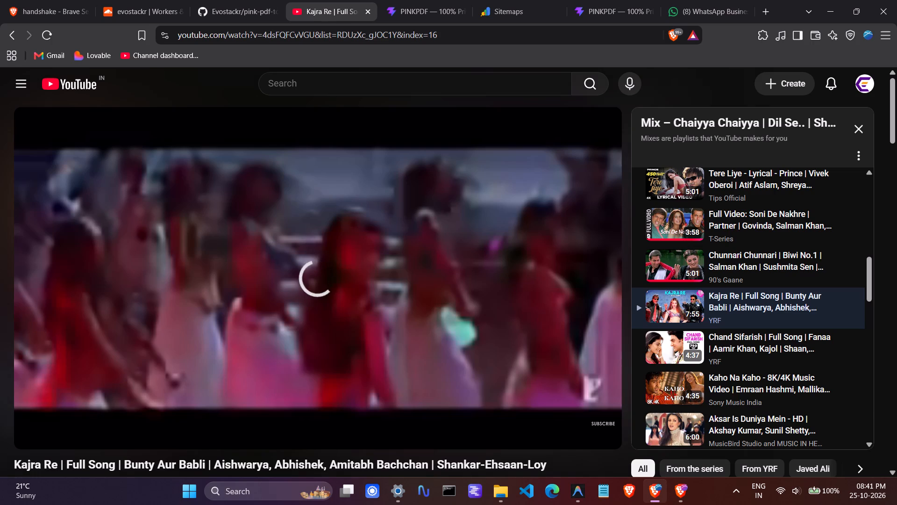
{"action": "left_click", "coordinate": [653, 12]}
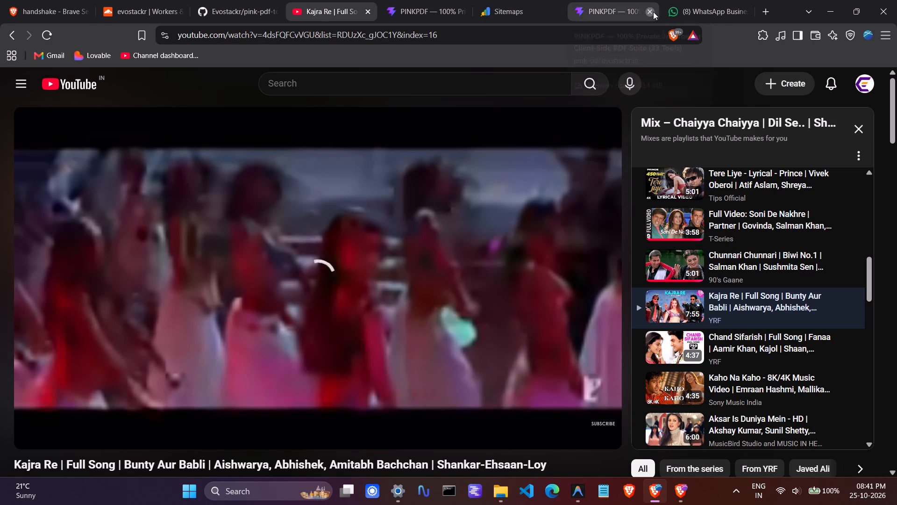
{"action": "left_click", "coordinate": [530, 0]}
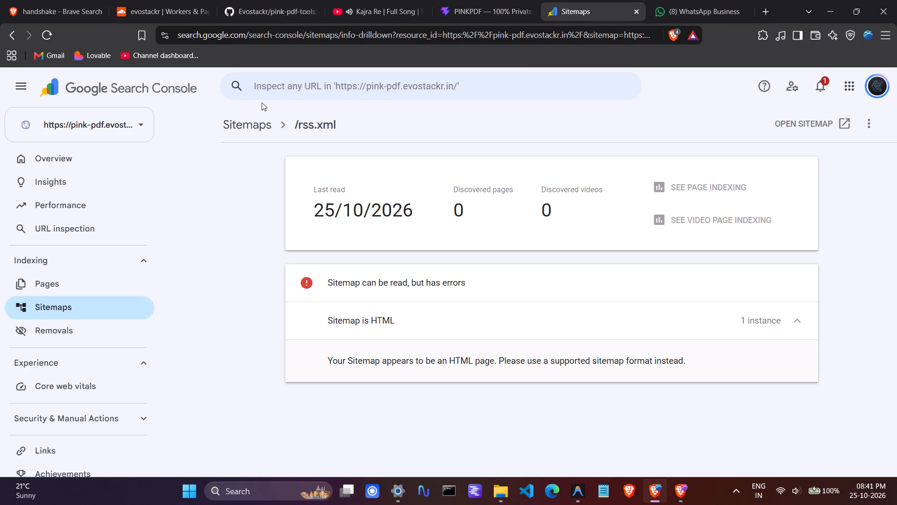
Check the submitted sitemaps of the dir.evostackr.in and tempemail.evostackr.in properties.
{"action": "left_click", "coordinate": [256, 127]}
{"action": "left_click", "coordinate": [101, 120]}
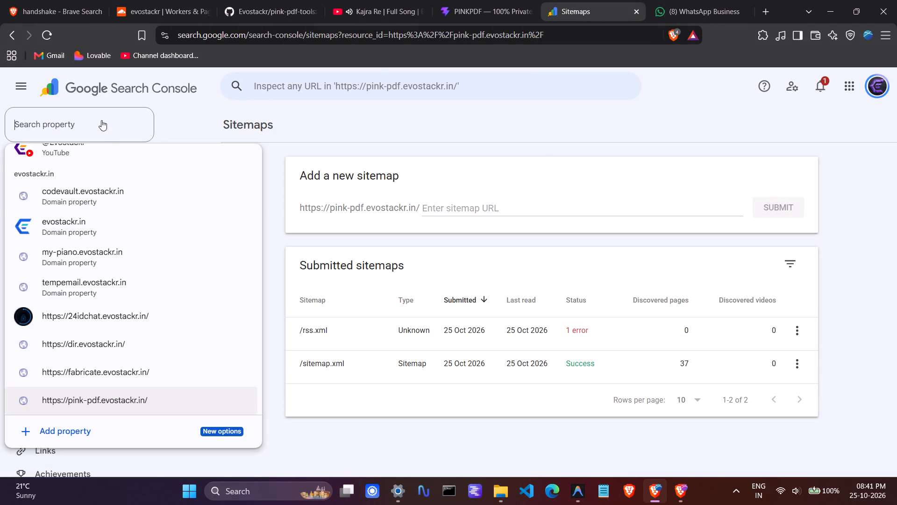
{"action": "left_click", "coordinate": [115, 347]}
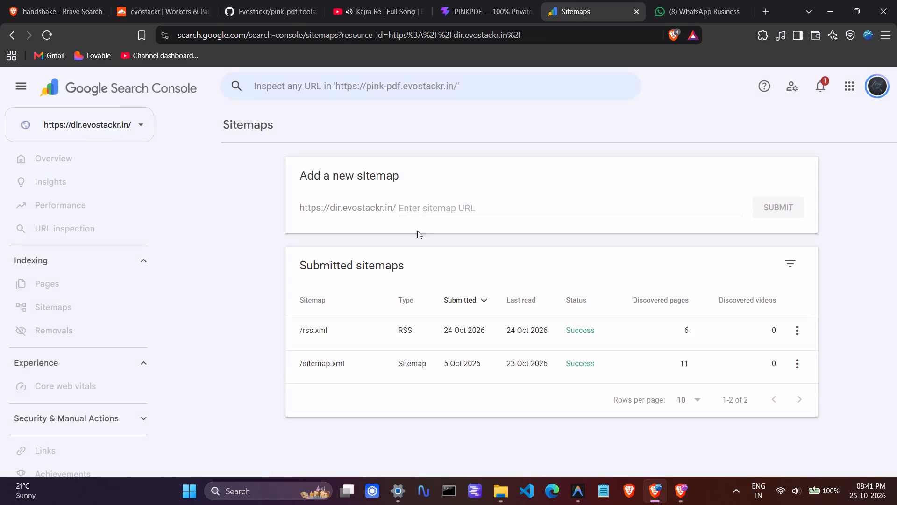
{"action": "left_click", "coordinate": [130, 121]}
{"action": "left_click", "coordinate": [124, 336]}
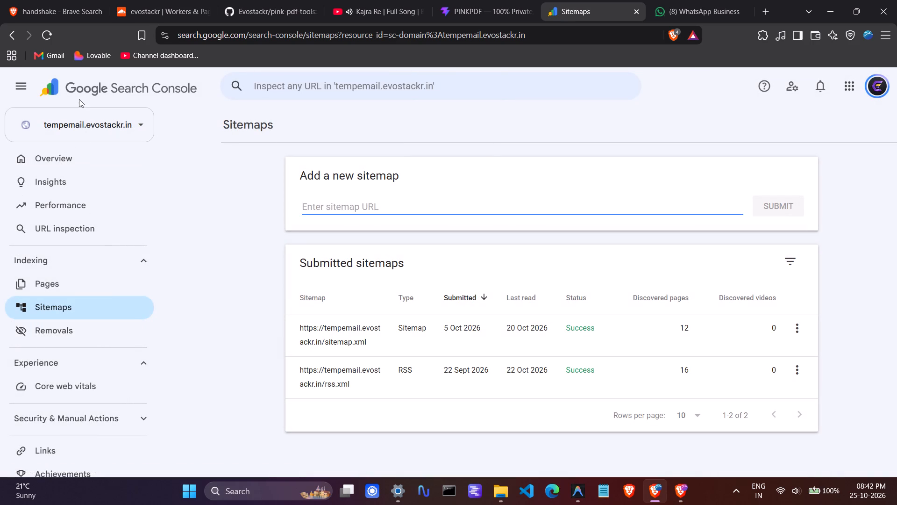
Select the 24idchat.evostackr.in property and submit sitemap.xml as its sitemap.
{"action": "left_click", "coordinate": [83, 117]}
{"action": "scroll", "coordinate": [104, 300], "scroll_direction": "down", "scroll_amount": 1}
{"action": "left_click", "coordinate": [104, 369]}
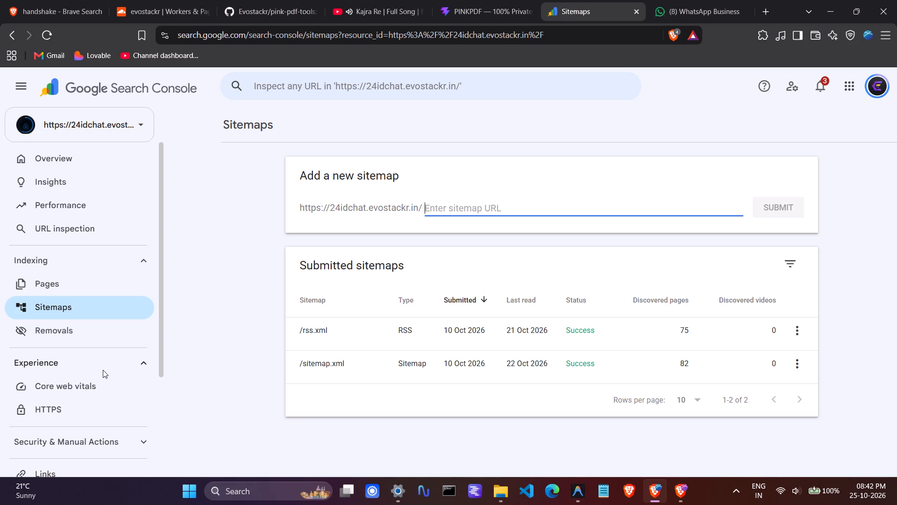
{"action": "type", "text": "sitemap"}
{"action": "type", "text": ".xml"}
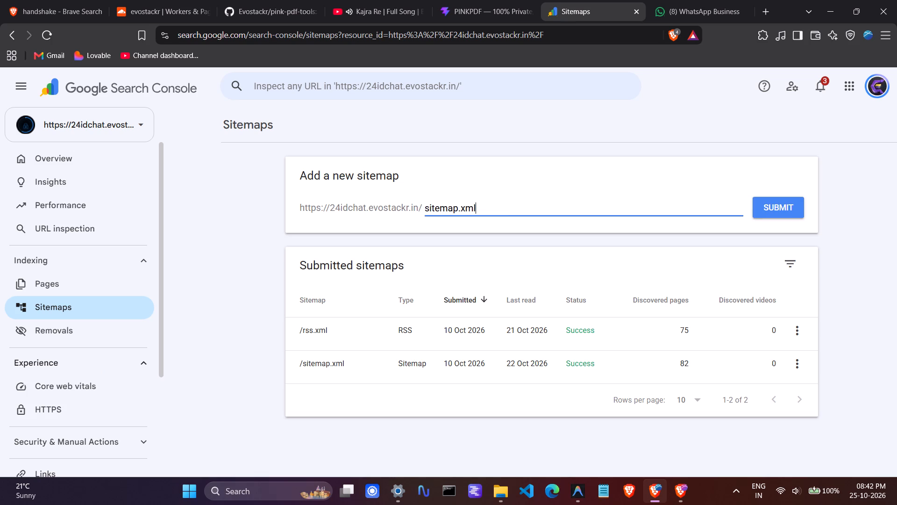
{"action": "left_click", "coordinate": [791, 211]}
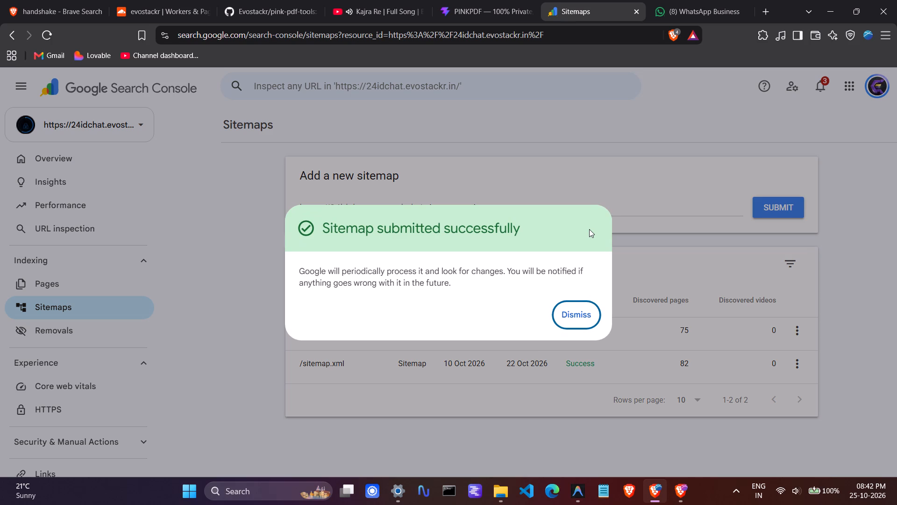
{"action": "left_click", "coordinate": [587, 316]}
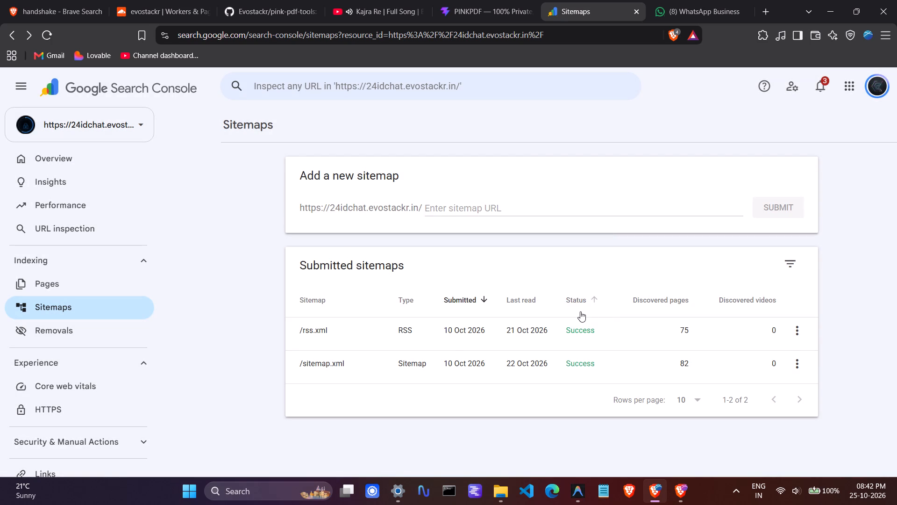
Submit rss.xml as a sitemap for the 24idchat.evostackr.in property.
{"action": "left_click", "coordinate": [528, 213]}
{"action": "type", "text": "rss"}
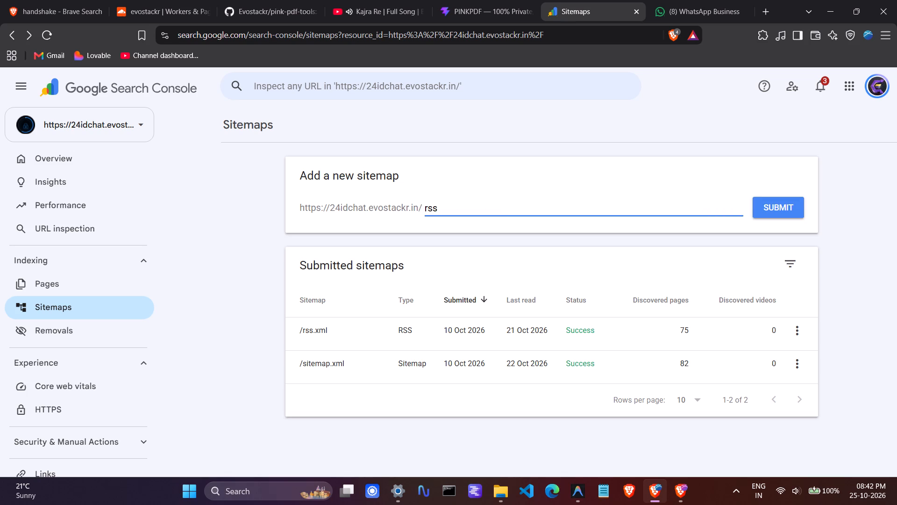
{"action": "type", "text": ".xml"}
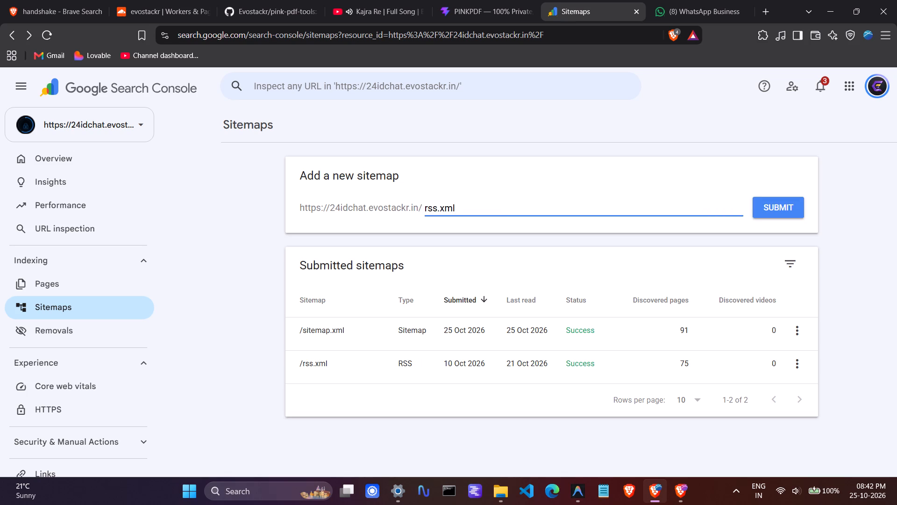
{"action": "left_click", "coordinate": [771, 200]}
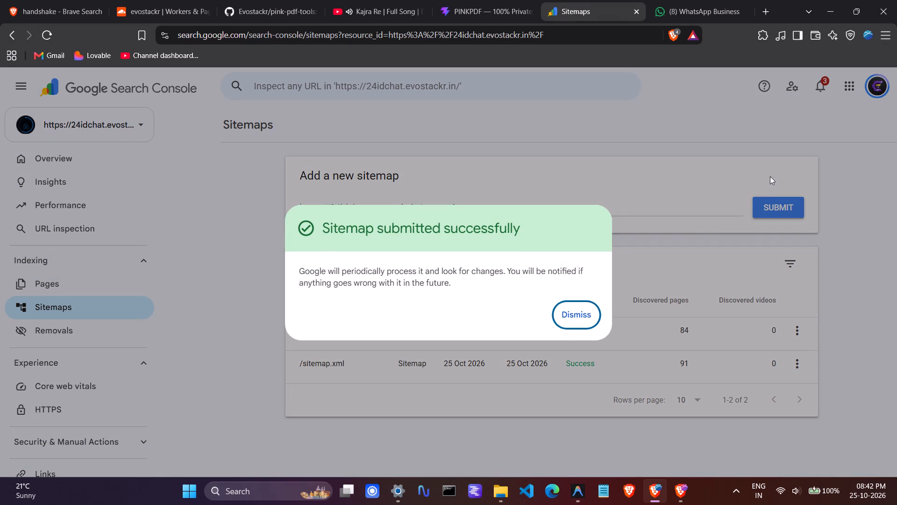
{"action": "left_click", "coordinate": [563, 319]}
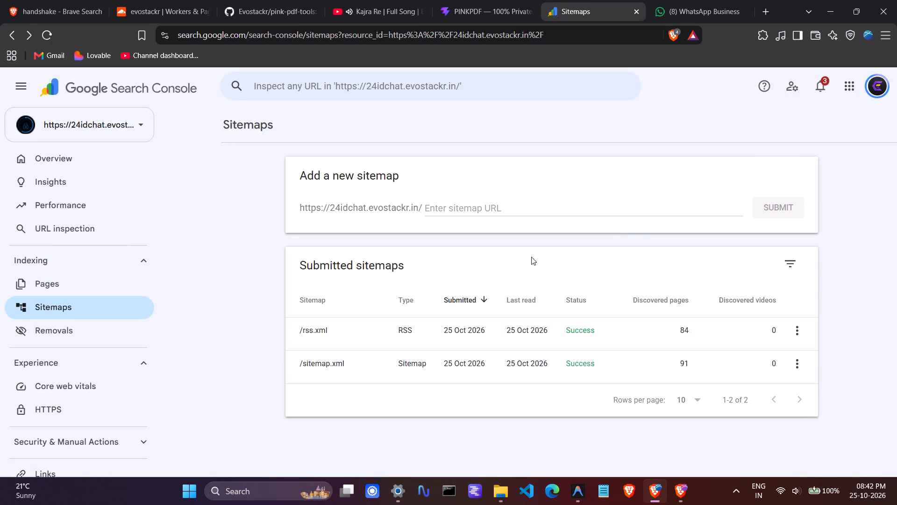
Select the my-piano.evostackr.in property, view its sitemap.xml details, and open the sitemap file in the browser.
{"action": "left_click", "coordinate": [130, 111]}
{"action": "scroll", "coordinate": [128, 339], "scroll_direction": "down", "scroll_amount": 2}
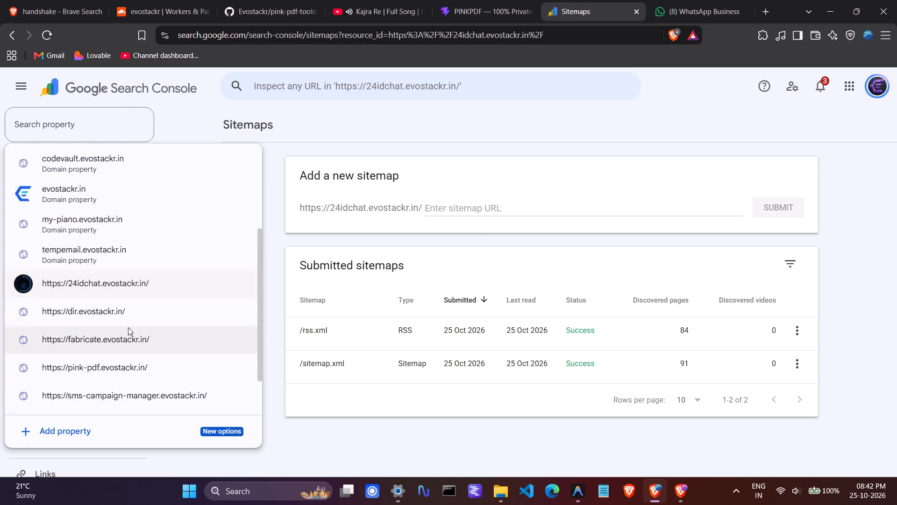
{"action": "scroll", "coordinate": [128, 314], "scroll_direction": "down", "scroll_amount": 2}
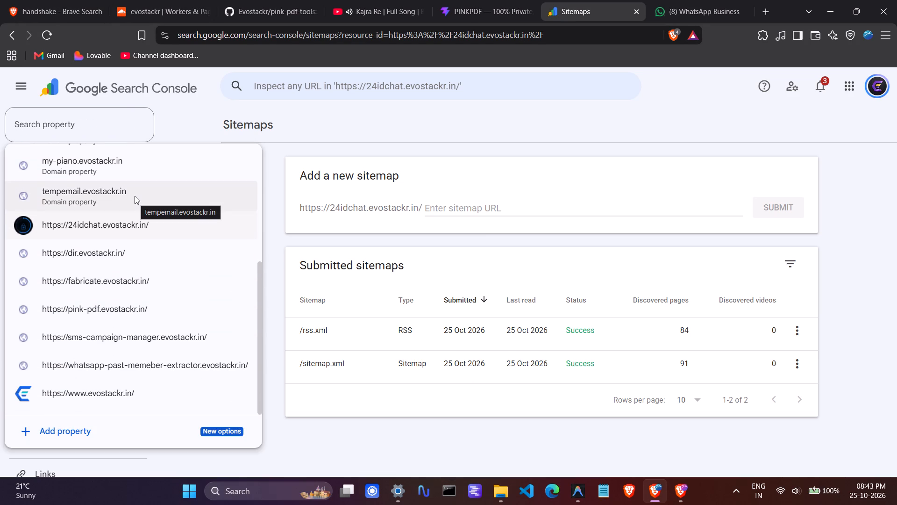
{"action": "scroll", "coordinate": [136, 184], "scroll_direction": "up", "scroll_amount": 3}
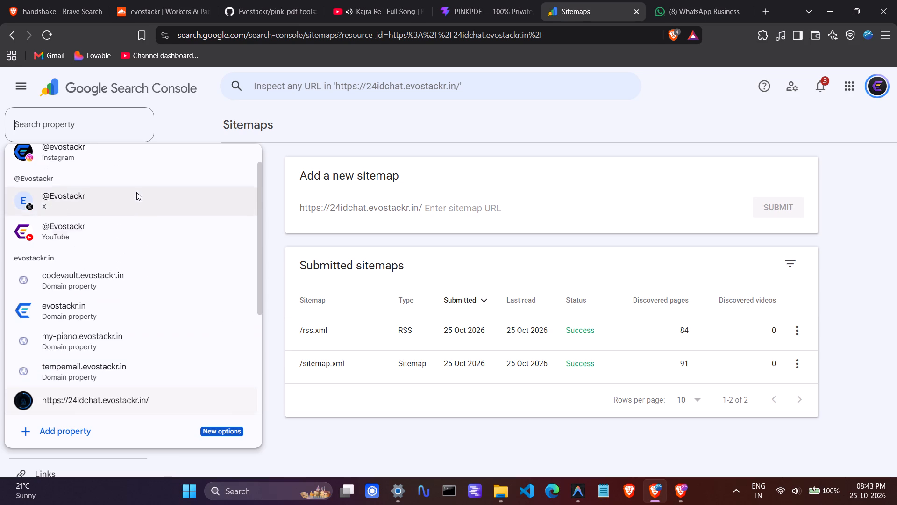
{"action": "left_click", "coordinate": [135, 337]}
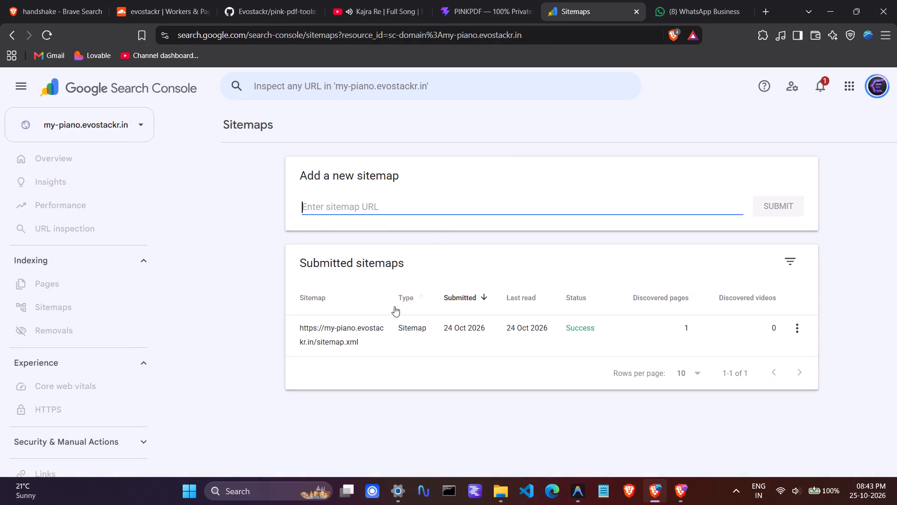
{"action": "left_click_drag", "start_coordinate": [374, 340], "coordinate": [368, 344]}
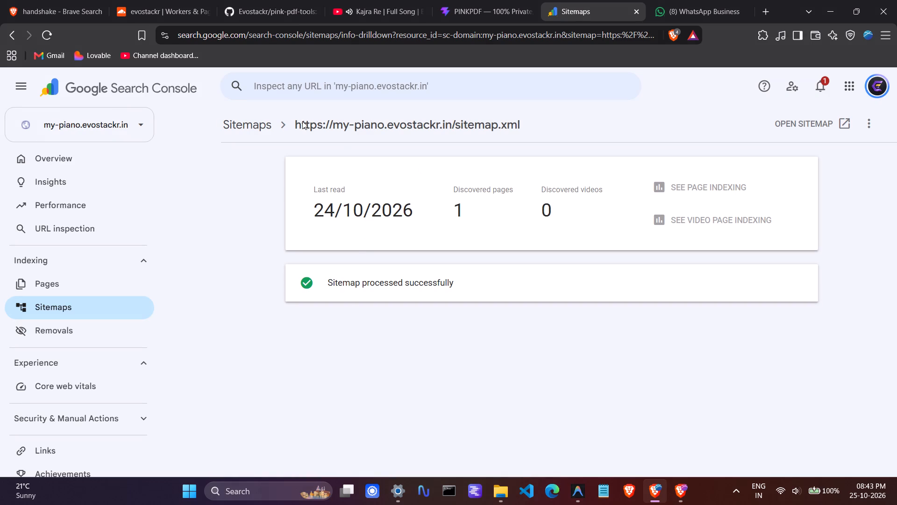
{"action": "left_click_drag", "start_coordinate": [296, 128], "coordinate": [371, 127]}
{"action": "left_click", "coordinate": [812, 116]}
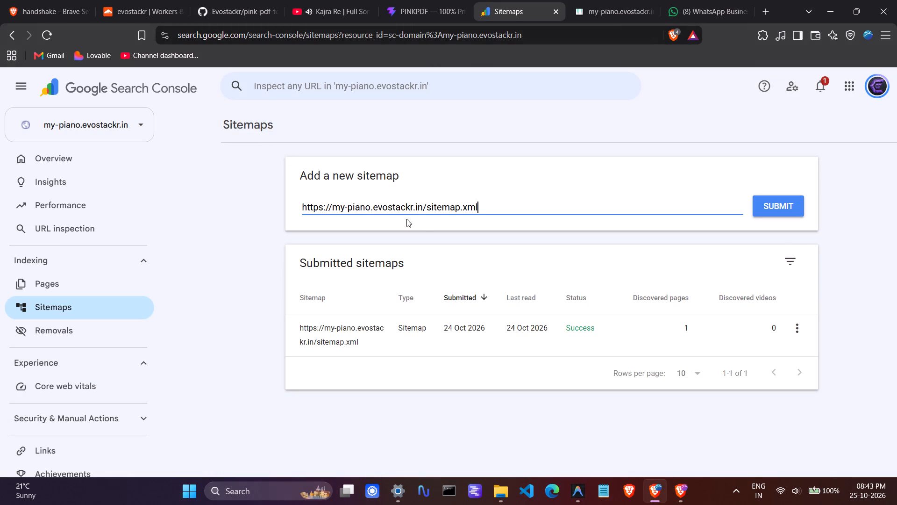
{"action": "left_click", "coordinate": [459, 201]}
{"action": "key", "text": "BackSpace"}
{"action": "key", "text": "BackSpace"}
{"action": "key", "text": "BackSpace"}
{"action": "key", "text": "BackSpace"}
{"action": "key", "text": "BackSpace"}
{"action": "key", "text": "BackSpace"}
{"action": "key", "text": "BackSpace"}
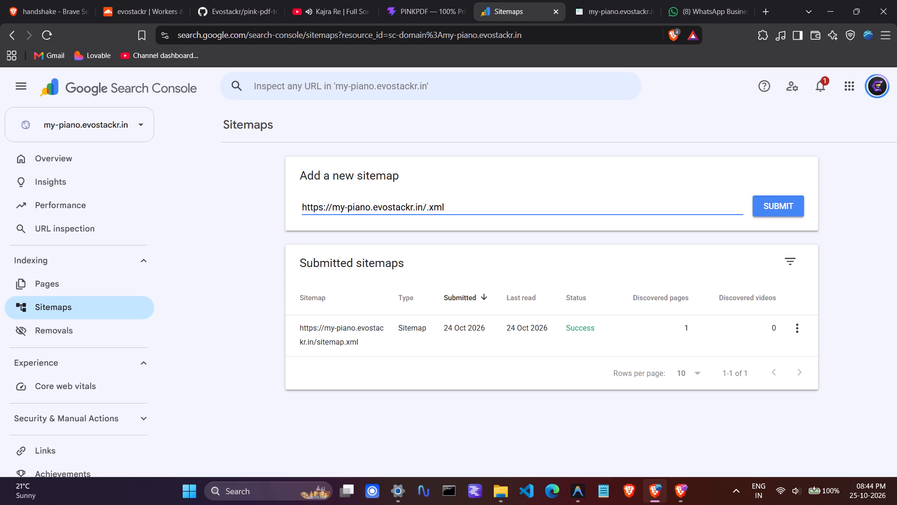
{"action": "type", "text": "rss"}
{"action": "left_click", "coordinate": [759, 205]}
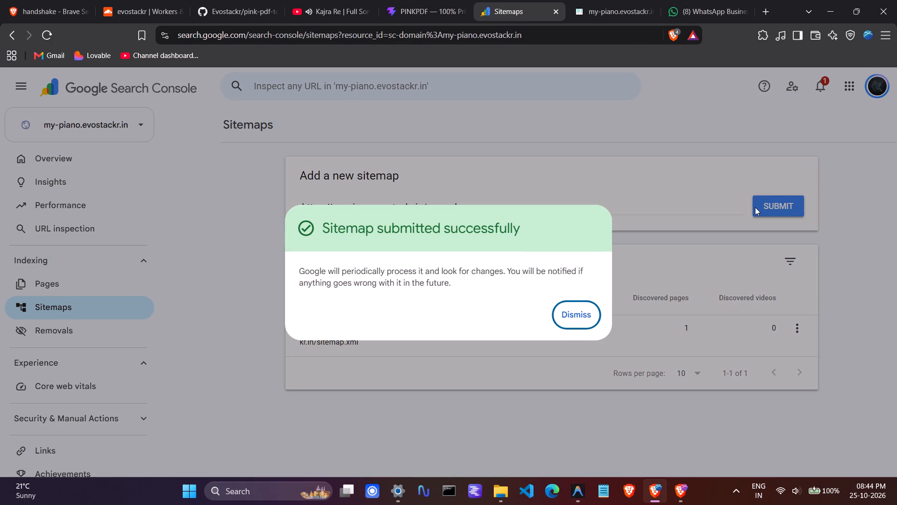
{"action": "left_click", "coordinate": [578, 308]}
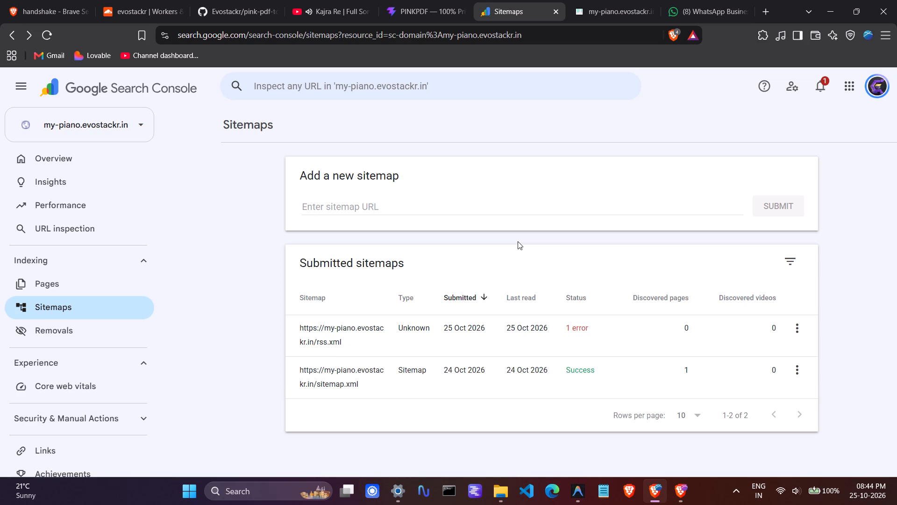
Open the details of the submitted my-piano rss.xml sitemap and examine its reported issue.
{"action": "left_click", "coordinate": [628, 335]}
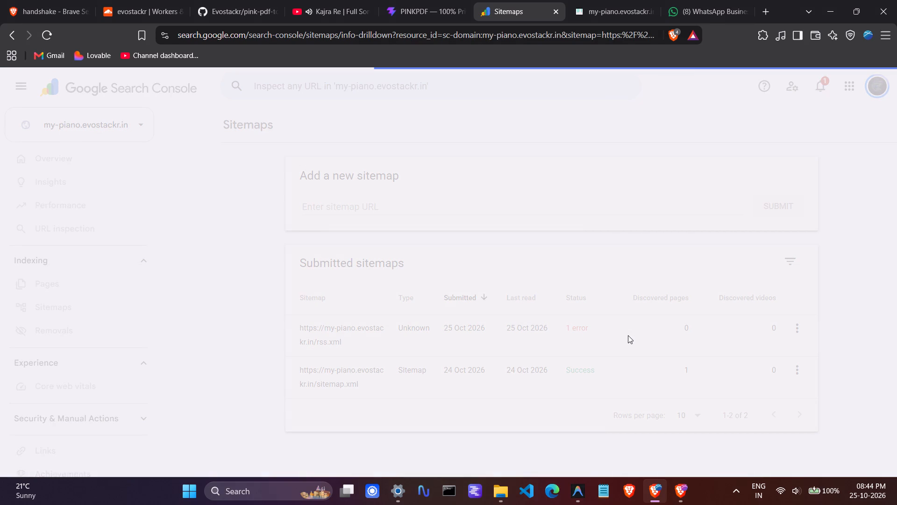
{"action": "left_click", "coordinate": [743, 317]}
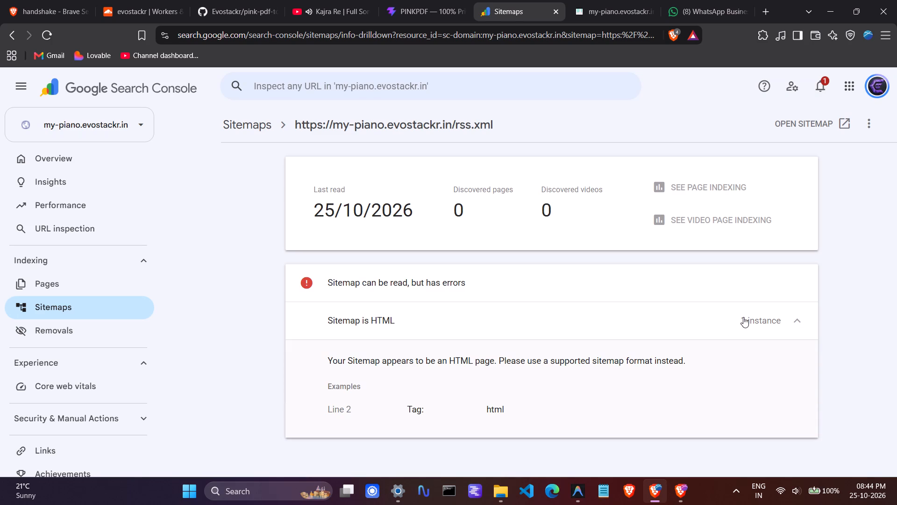
Switch Search Console to the codevault.evostackr.in property's sitemaps.
{"action": "left_click", "coordinate": [128, 137]}
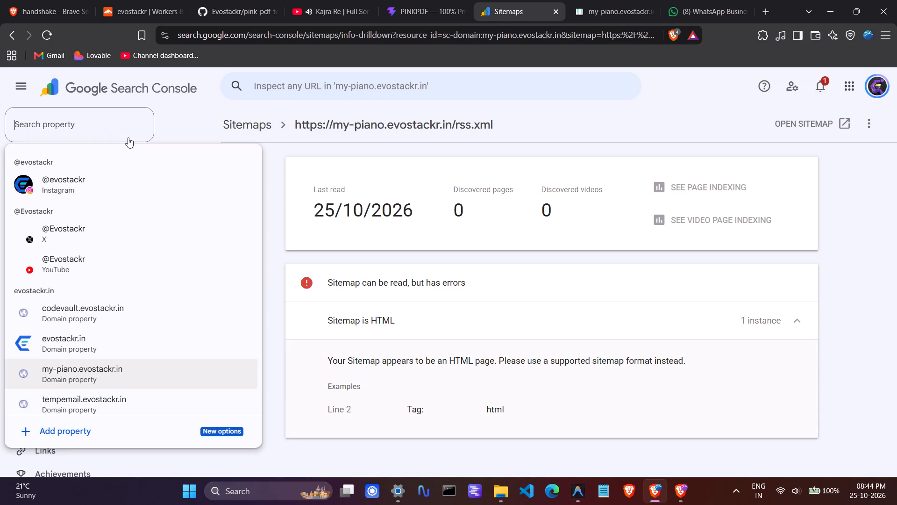
{"action": "left_click", "coordinate": [86, 316]}
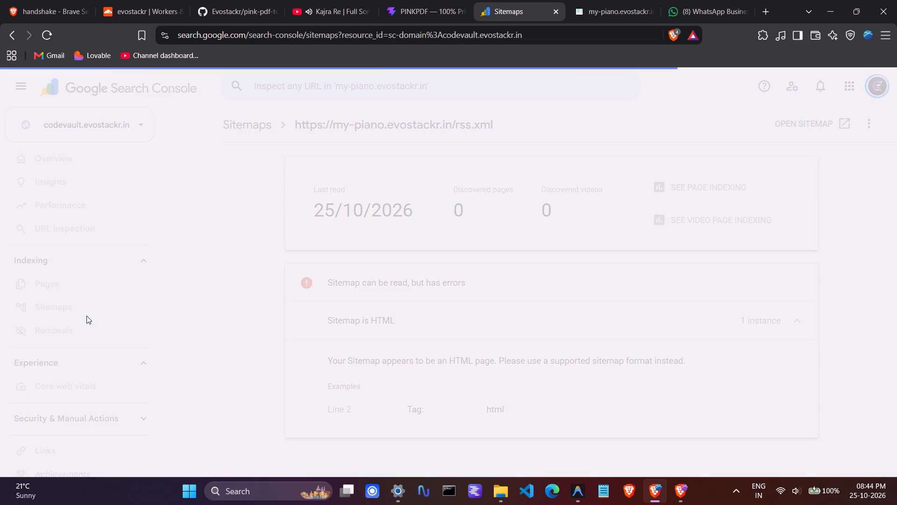
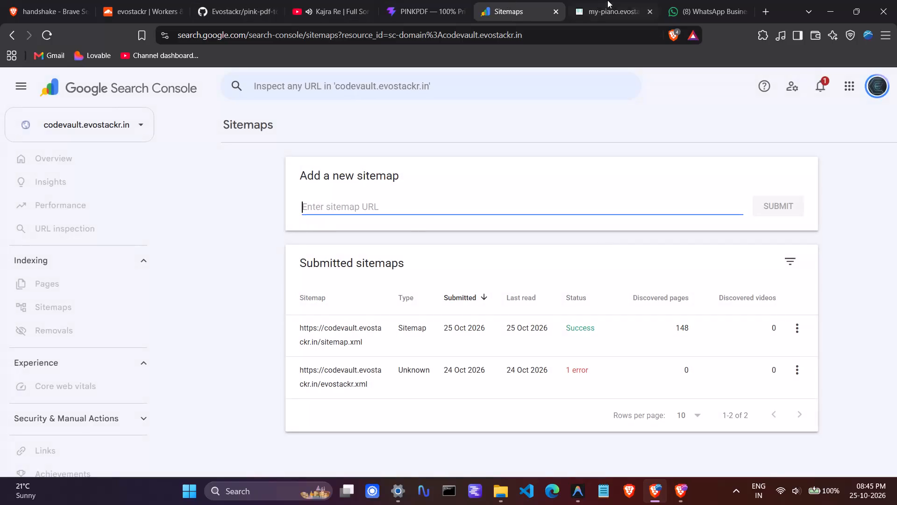
Close the my-piano.evostackr.in sitemap.xml page.
{"action": "left_click", "coordinate": [607, 0]}
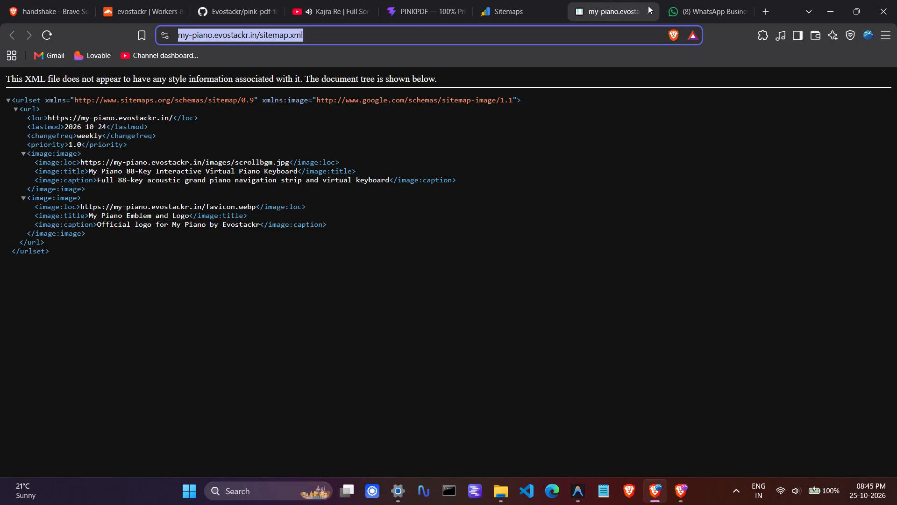
{"action": "left_click", "coordinate": [648, 10]}
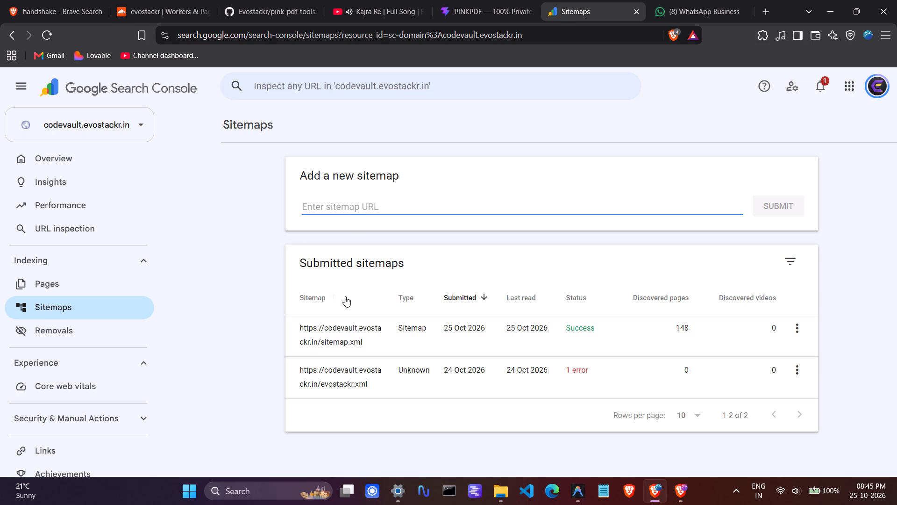
Open the details of the codevault sitemap.xml entry and copy its address as text from a screen capture.
{"action": "left_click", "coordinate": [352, 321]}
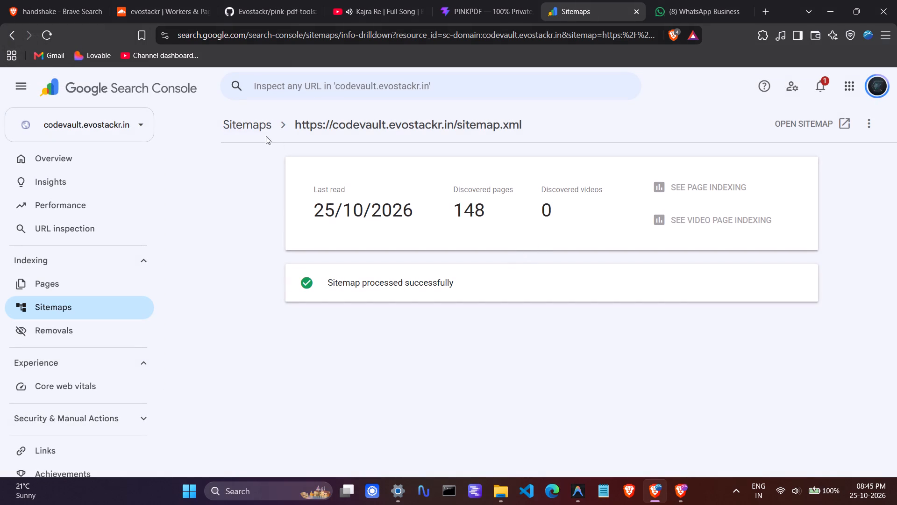
{"action": "key", "text": "Print"}
{"action": "left_click", "coordinate": [498, 30]}
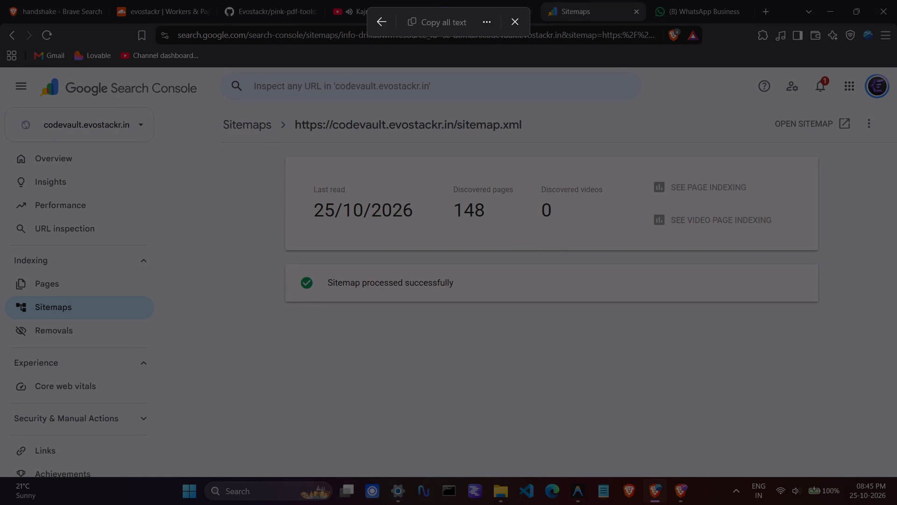
{"action": "left_click_drag", "start_coordinate": [276, 111], "coordinate": [667, 159]}
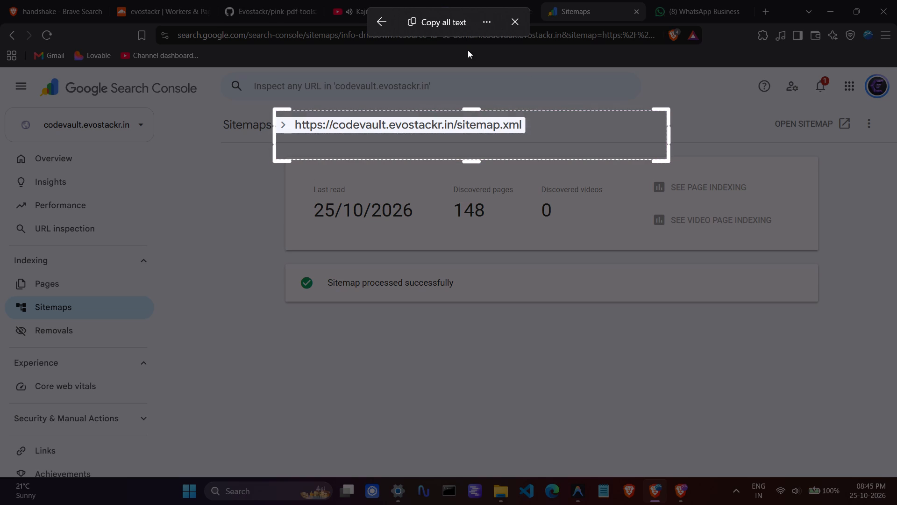
{"action": "left_click", "coordinate": [452, 22]}
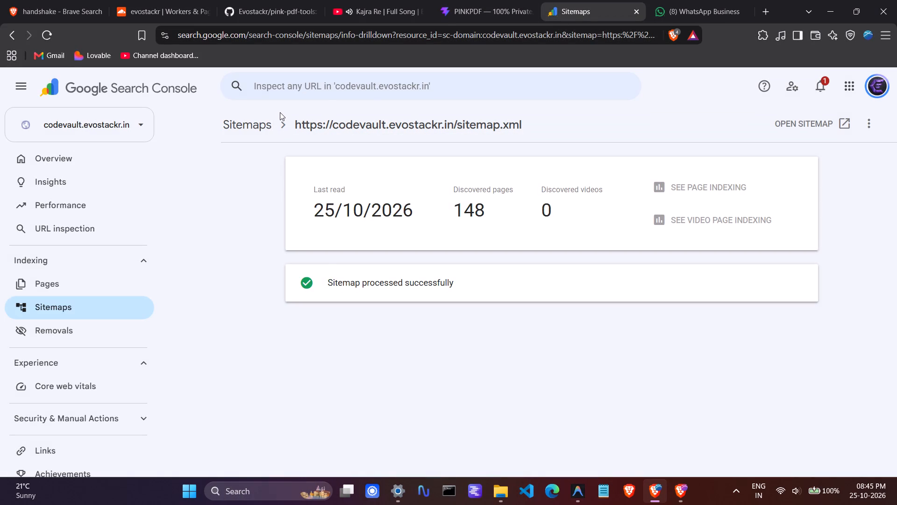
{"action": "left_click", "coordinate": [270, 126]}
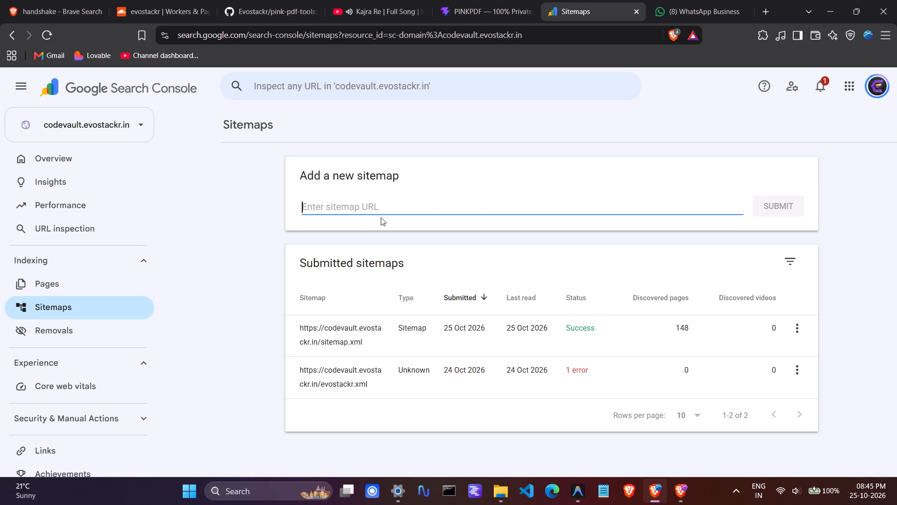
{"action": "key", "text": "ctrl+v"}
{"action": "left_click", "coordinate": [310, 205]}
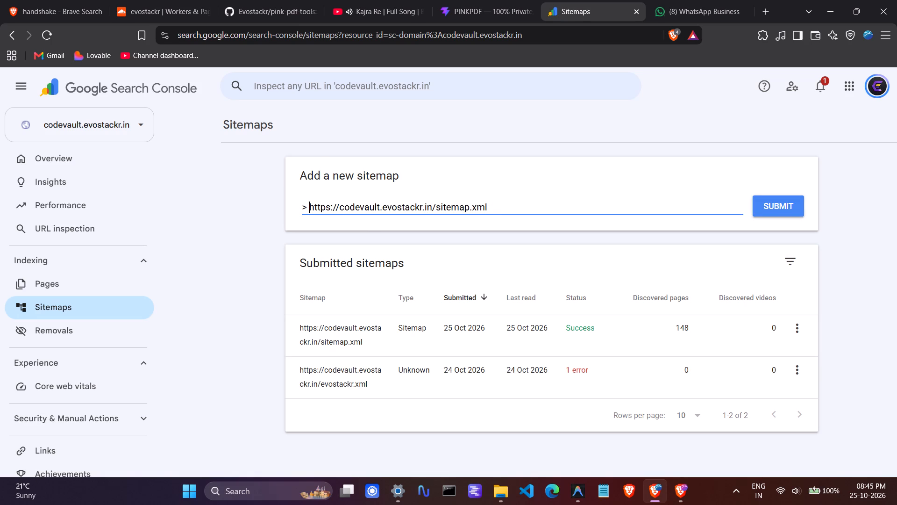
{"action": "key", "text": "BackSpace"}
{"action": "key", "text": "BackSpace"}
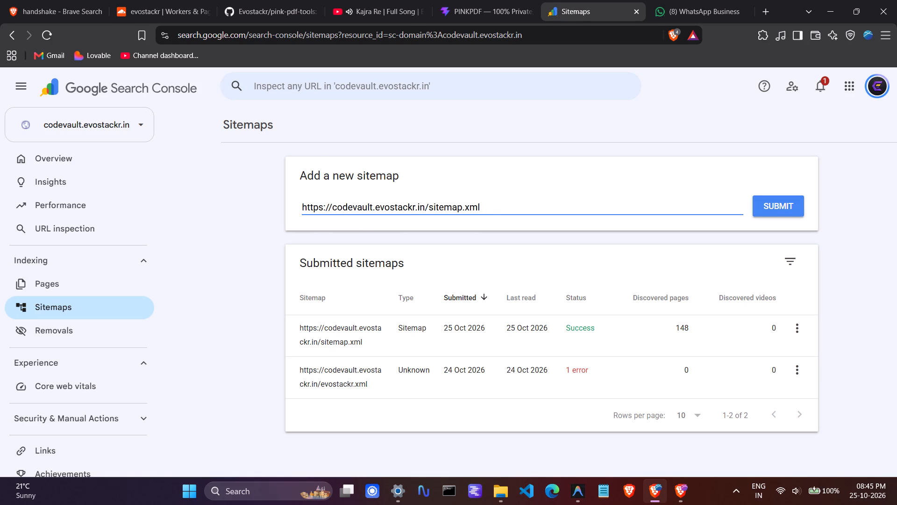
{"action": "left_click", "coordinate": [461, 206]}
{"action": "key", "text": "BackSpace"}
{"action": "key", "text": "BackSpace"}
{"action": "key", "text": "BackSpace"}
{"action": "key", "text": "BackSpace"}
{"action": "key", "text": "BackSpace"}
{"action": "key", "text": "BackSpace"}
{"action": "key", "text": "BackSpace"}
{"action": "type", "text": "rss"}
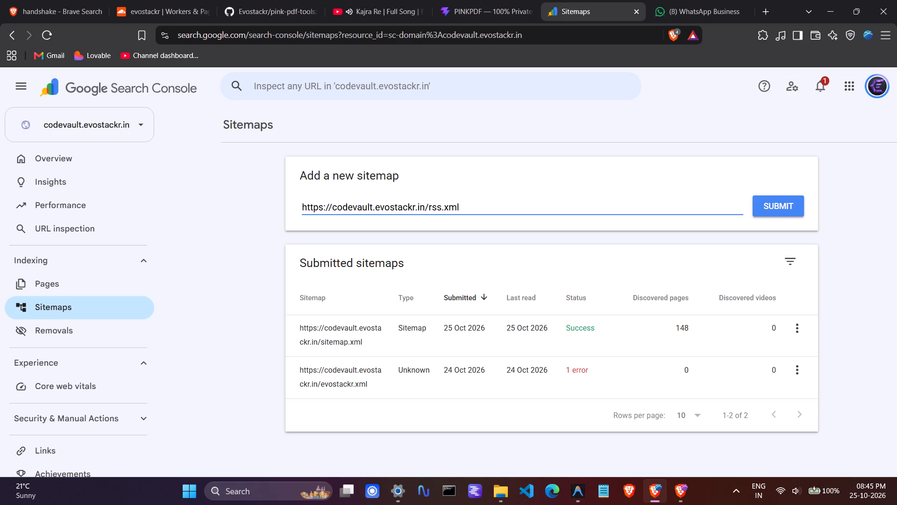